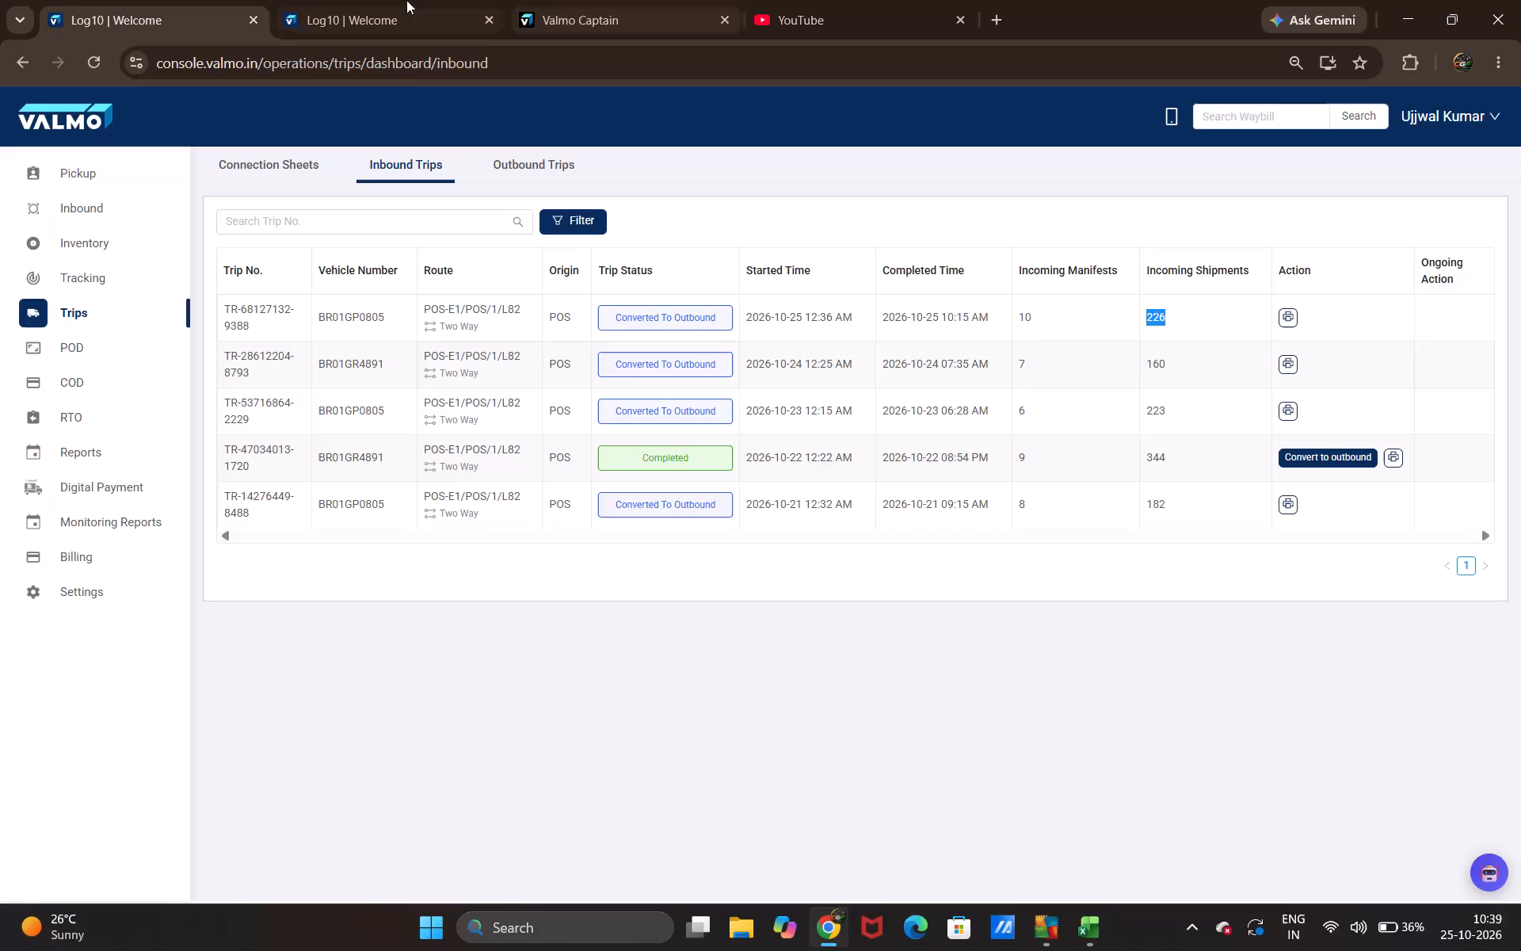
Open the Pickup section of the console and look through the whole reverse pickup list.
left_click(318, 22)
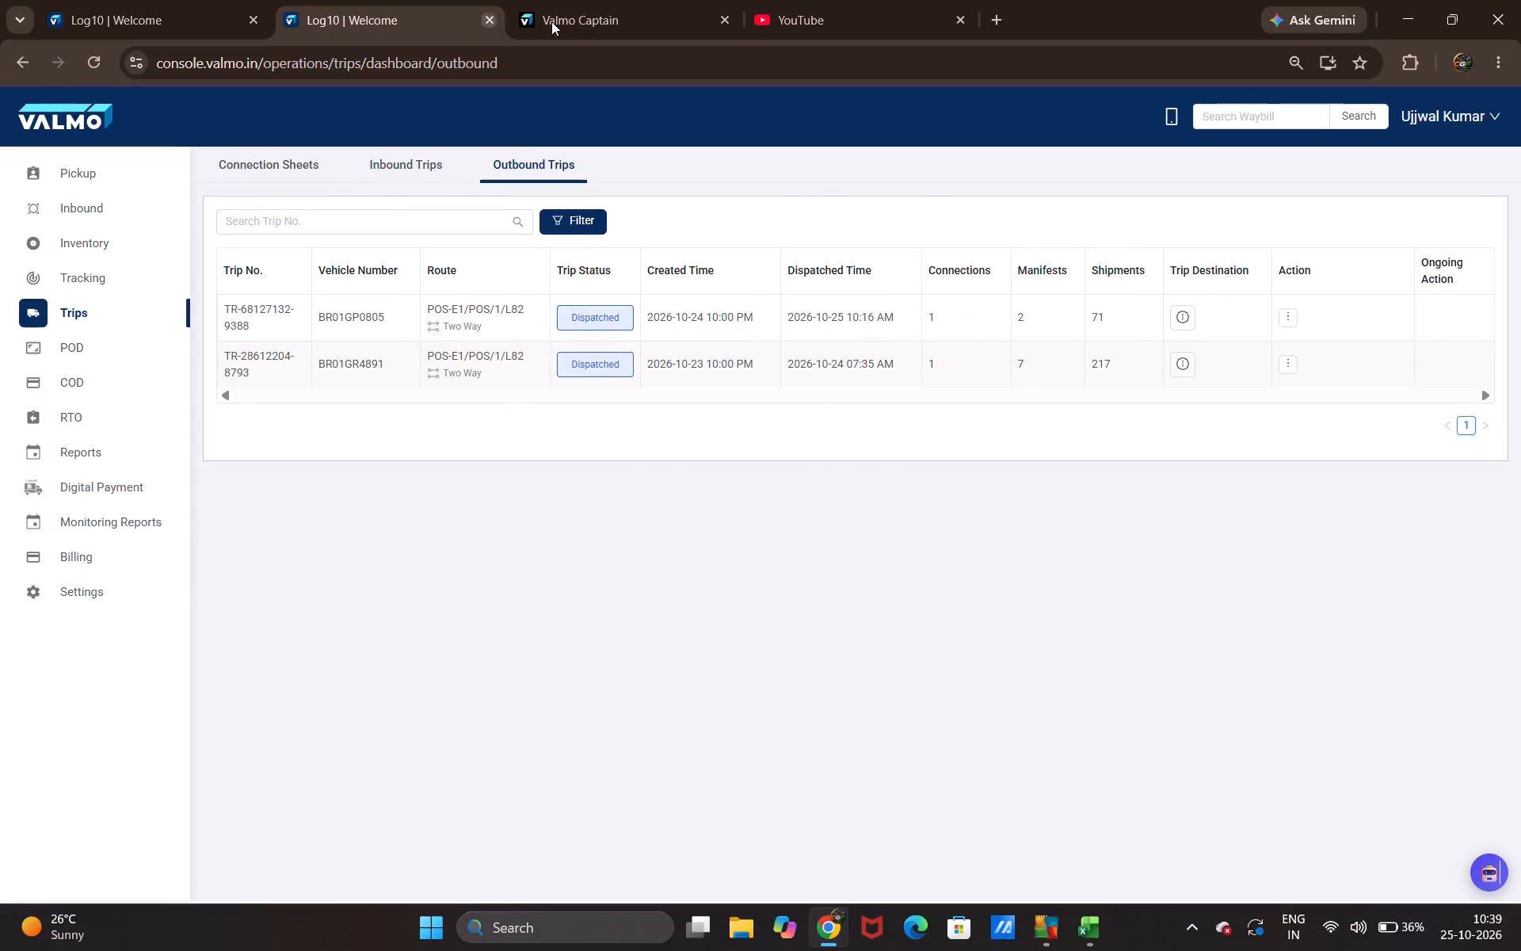
left_click(578, 21)
left_click(360, 0)
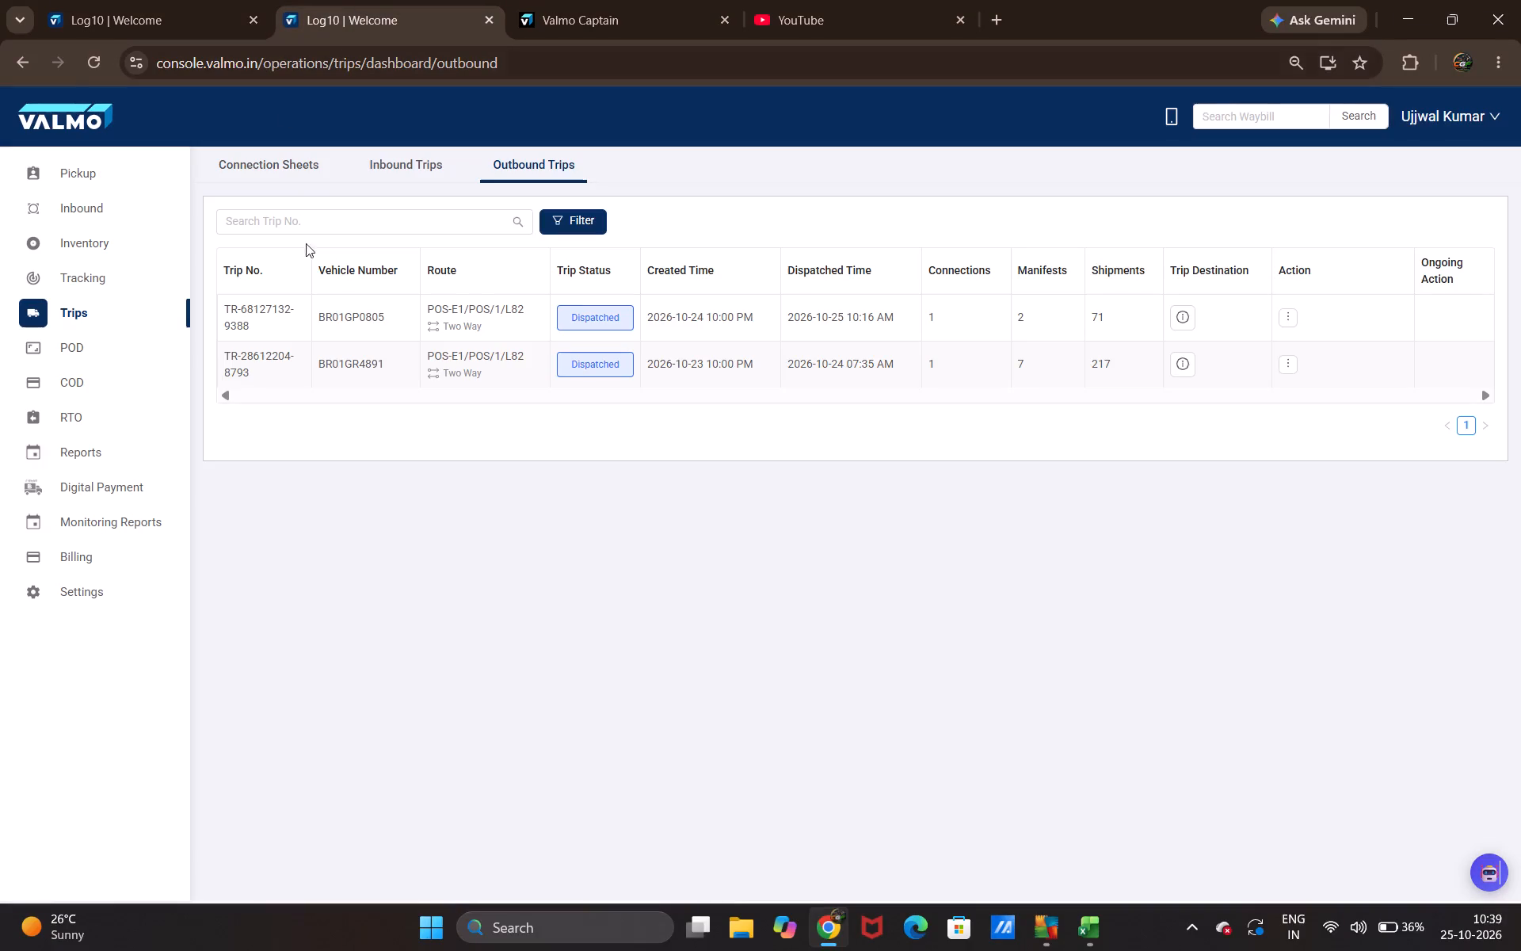
left_click(118, 173)
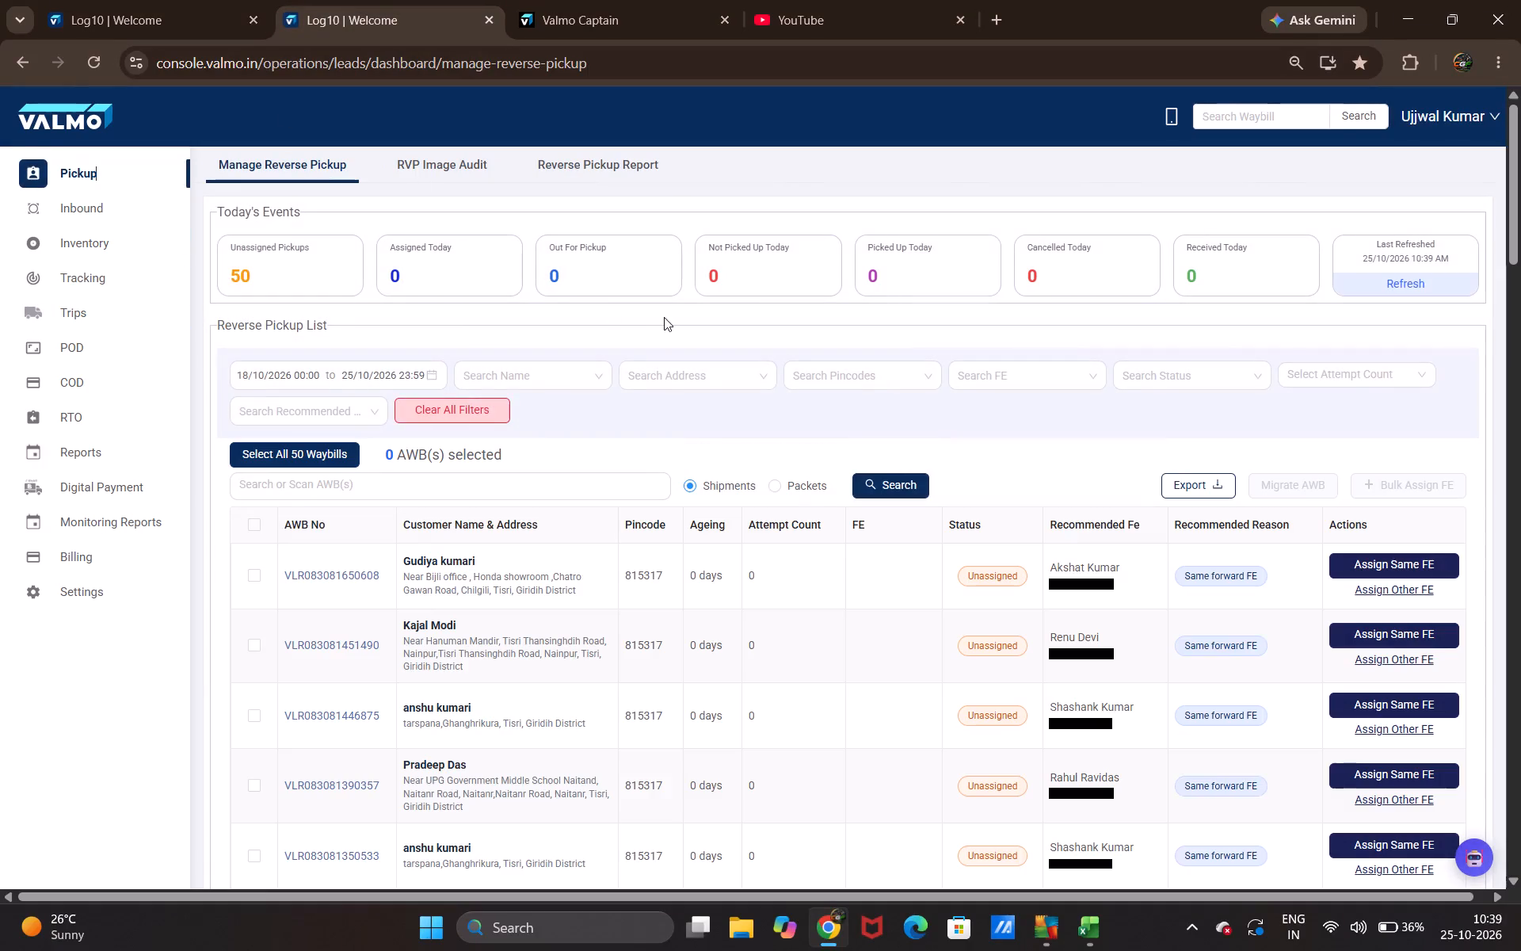
scroll(823, 411, "down", 4)
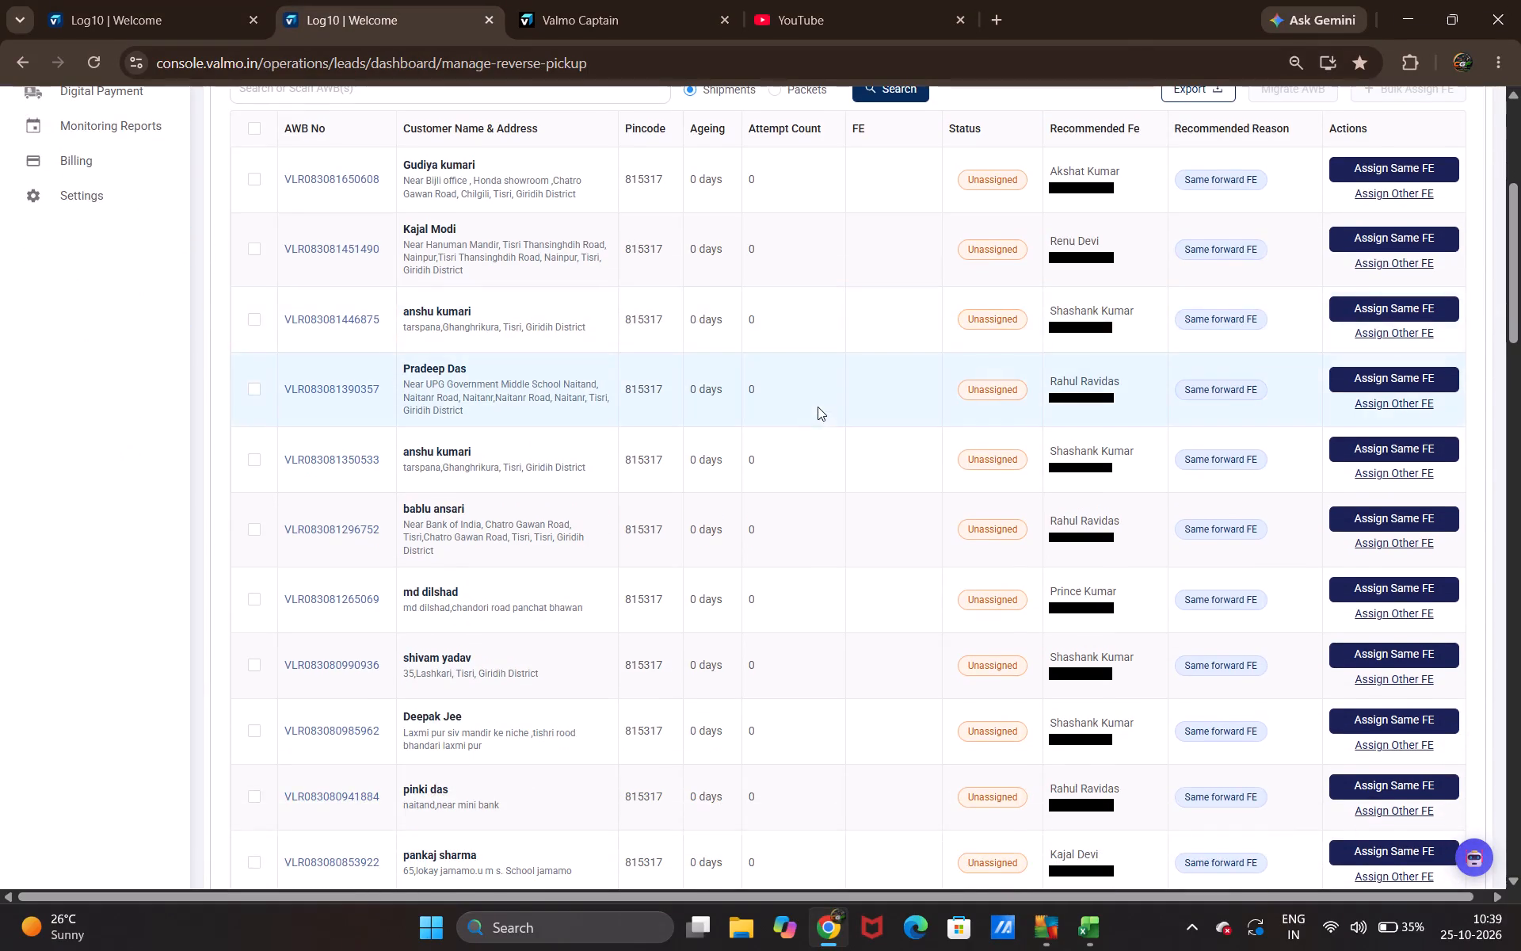
left_click(1514, 258)
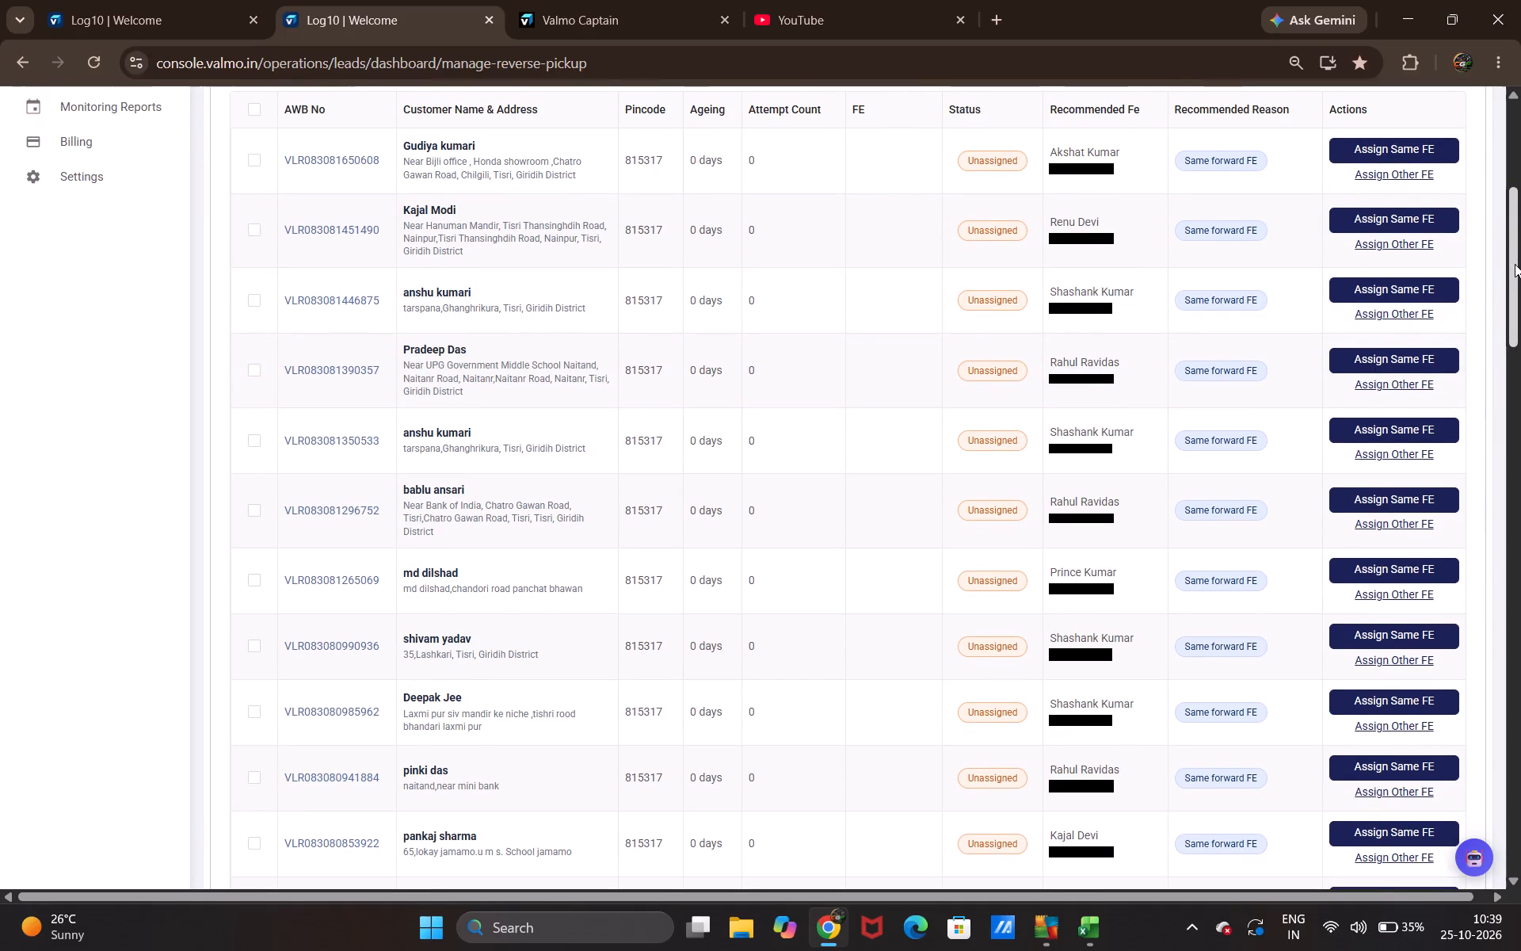
left_click_drag(1515, 265, 1515, 288)
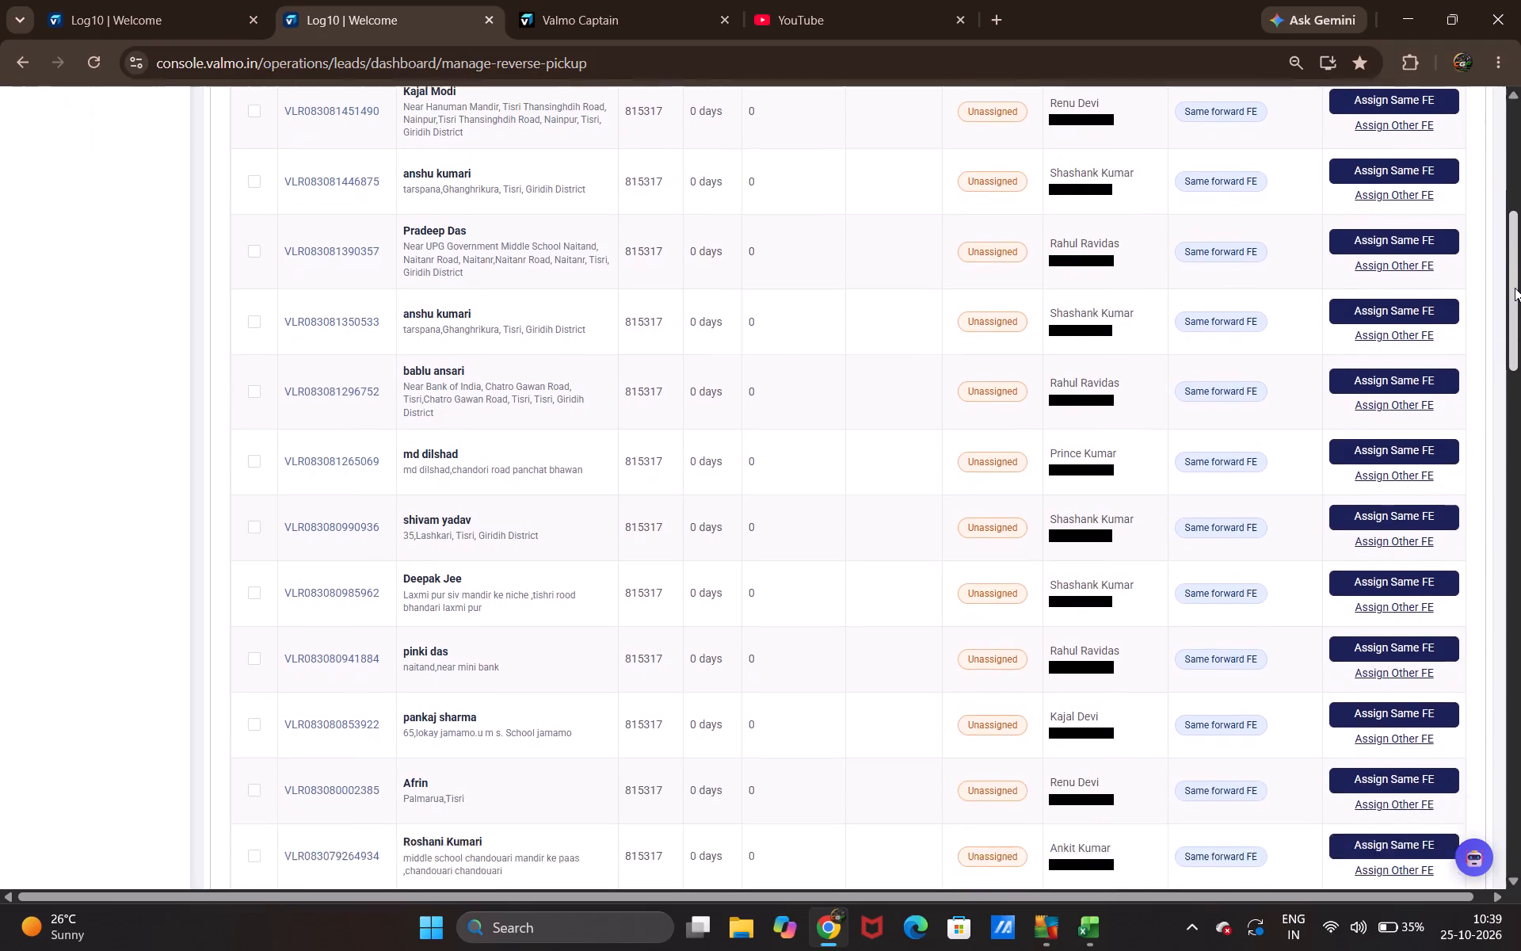
left_click_drag(1515, 288, 1506, 660)
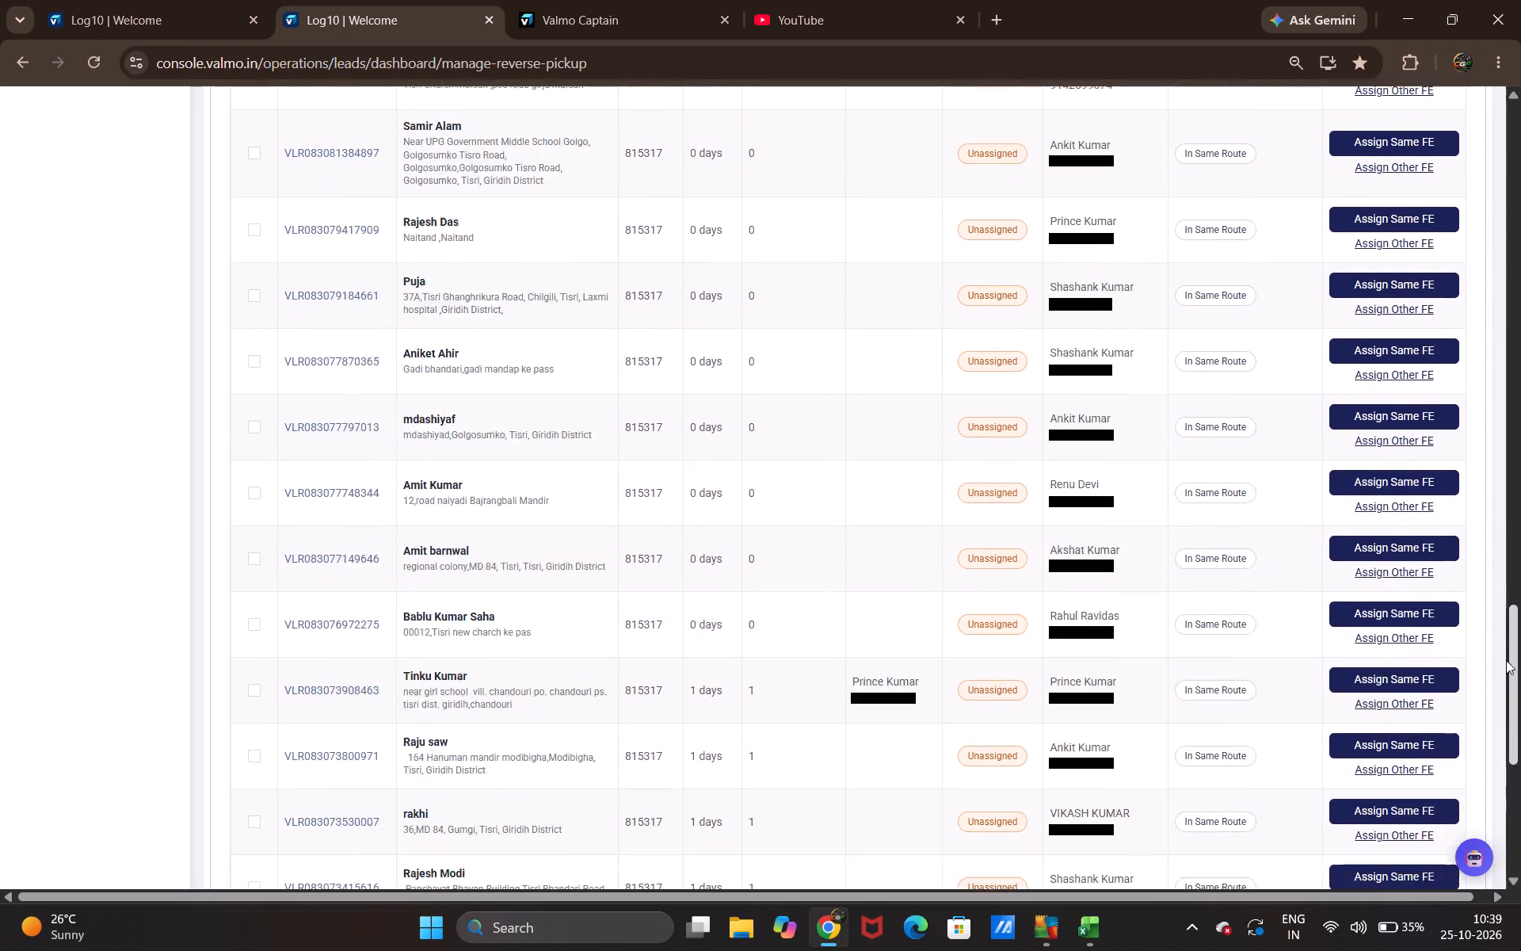
left_click_drag(1506, 660, 1520, 0)
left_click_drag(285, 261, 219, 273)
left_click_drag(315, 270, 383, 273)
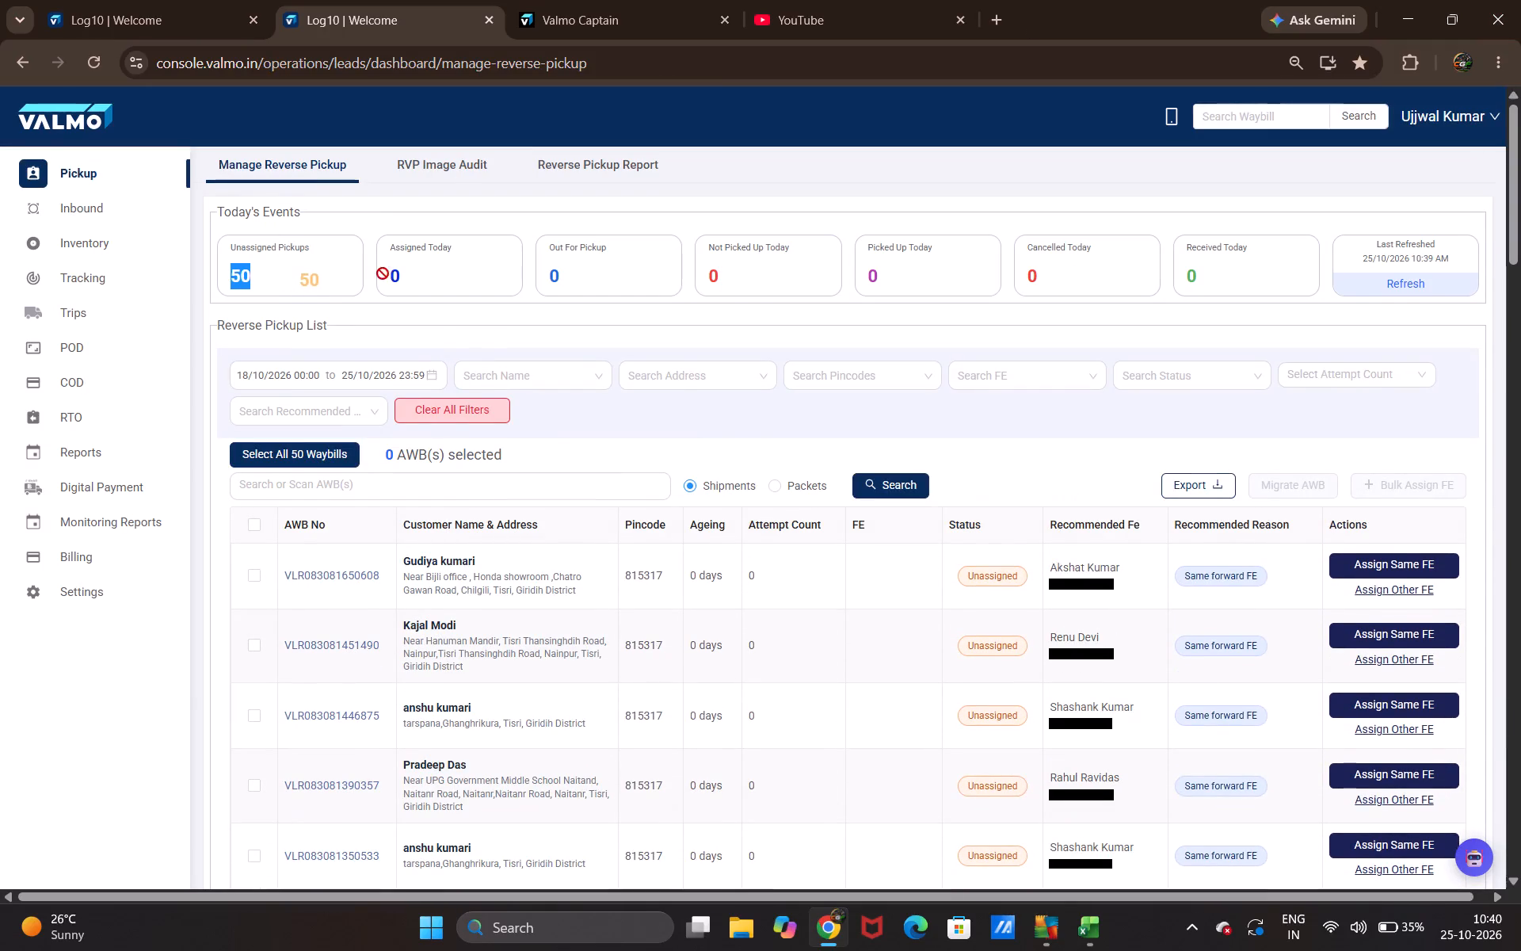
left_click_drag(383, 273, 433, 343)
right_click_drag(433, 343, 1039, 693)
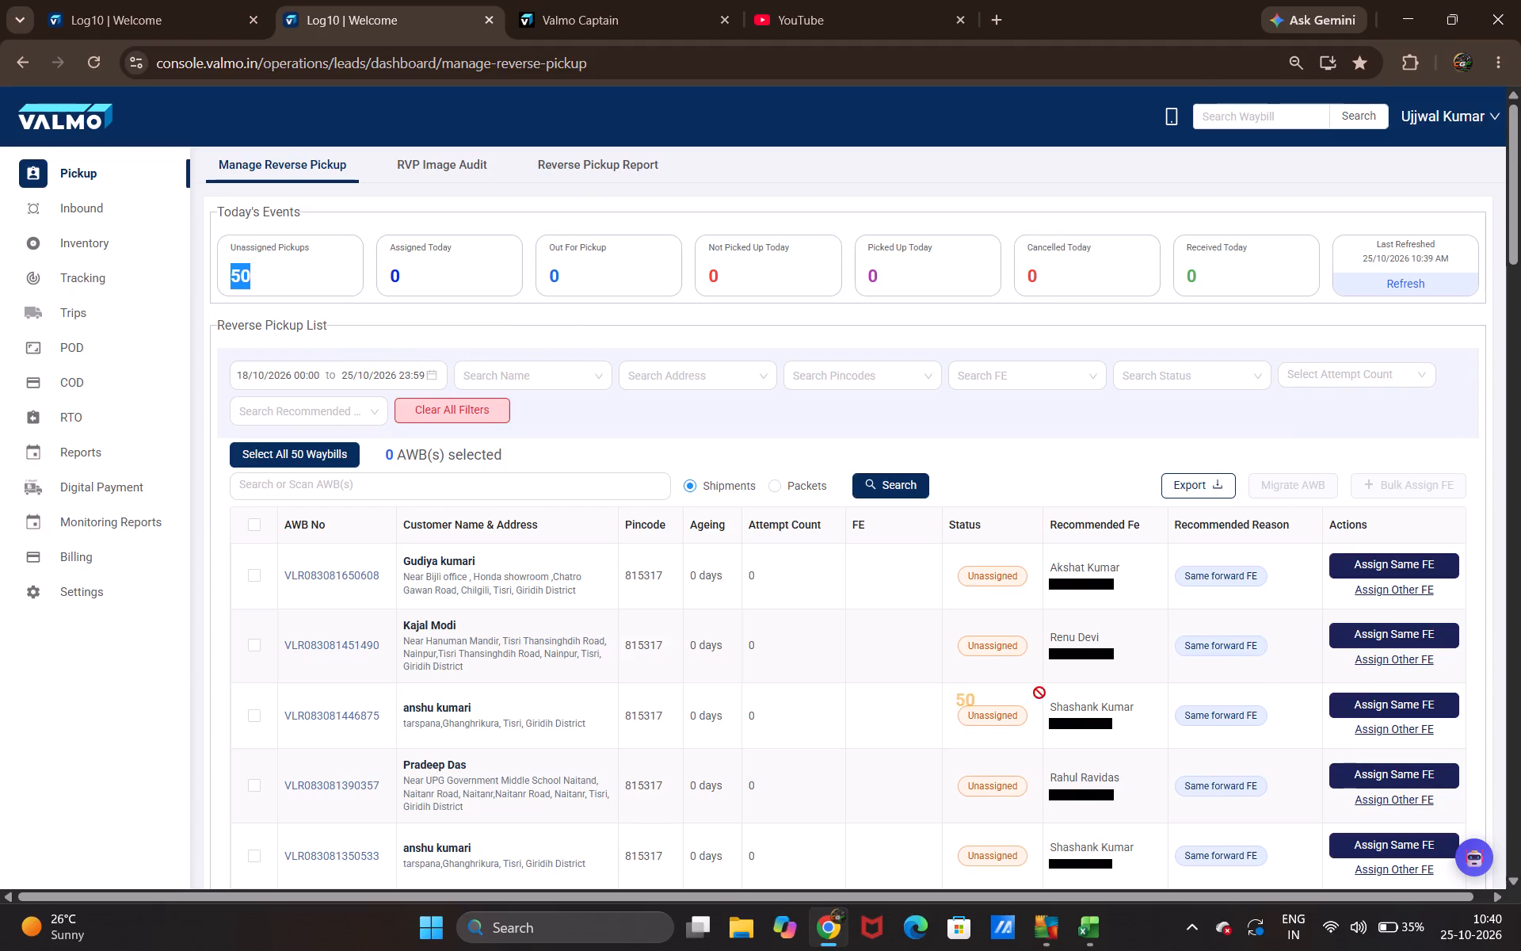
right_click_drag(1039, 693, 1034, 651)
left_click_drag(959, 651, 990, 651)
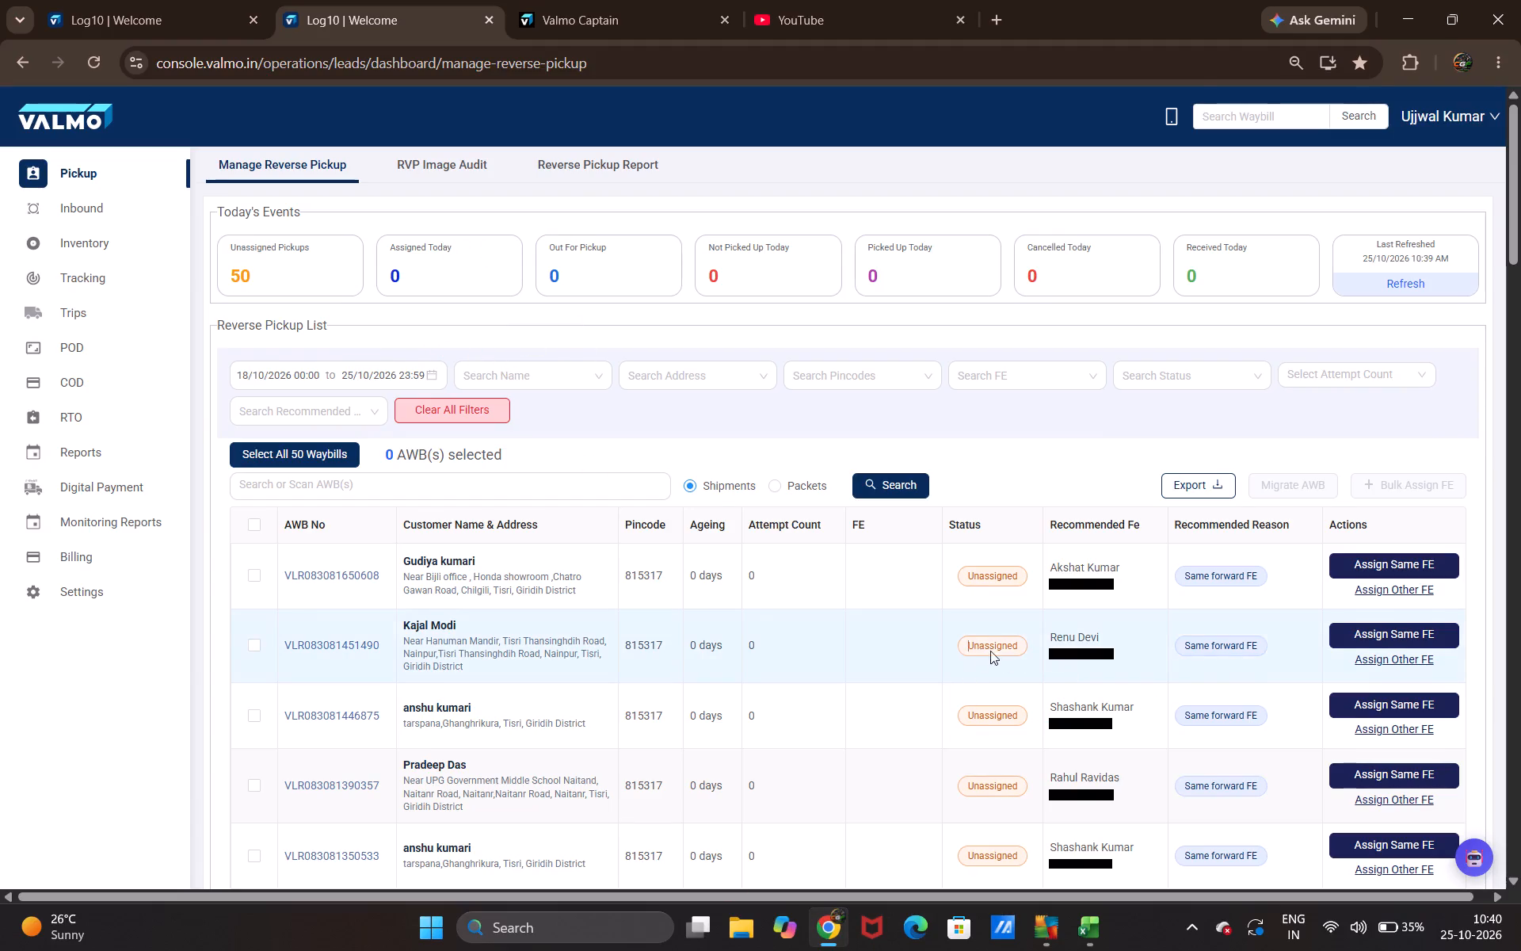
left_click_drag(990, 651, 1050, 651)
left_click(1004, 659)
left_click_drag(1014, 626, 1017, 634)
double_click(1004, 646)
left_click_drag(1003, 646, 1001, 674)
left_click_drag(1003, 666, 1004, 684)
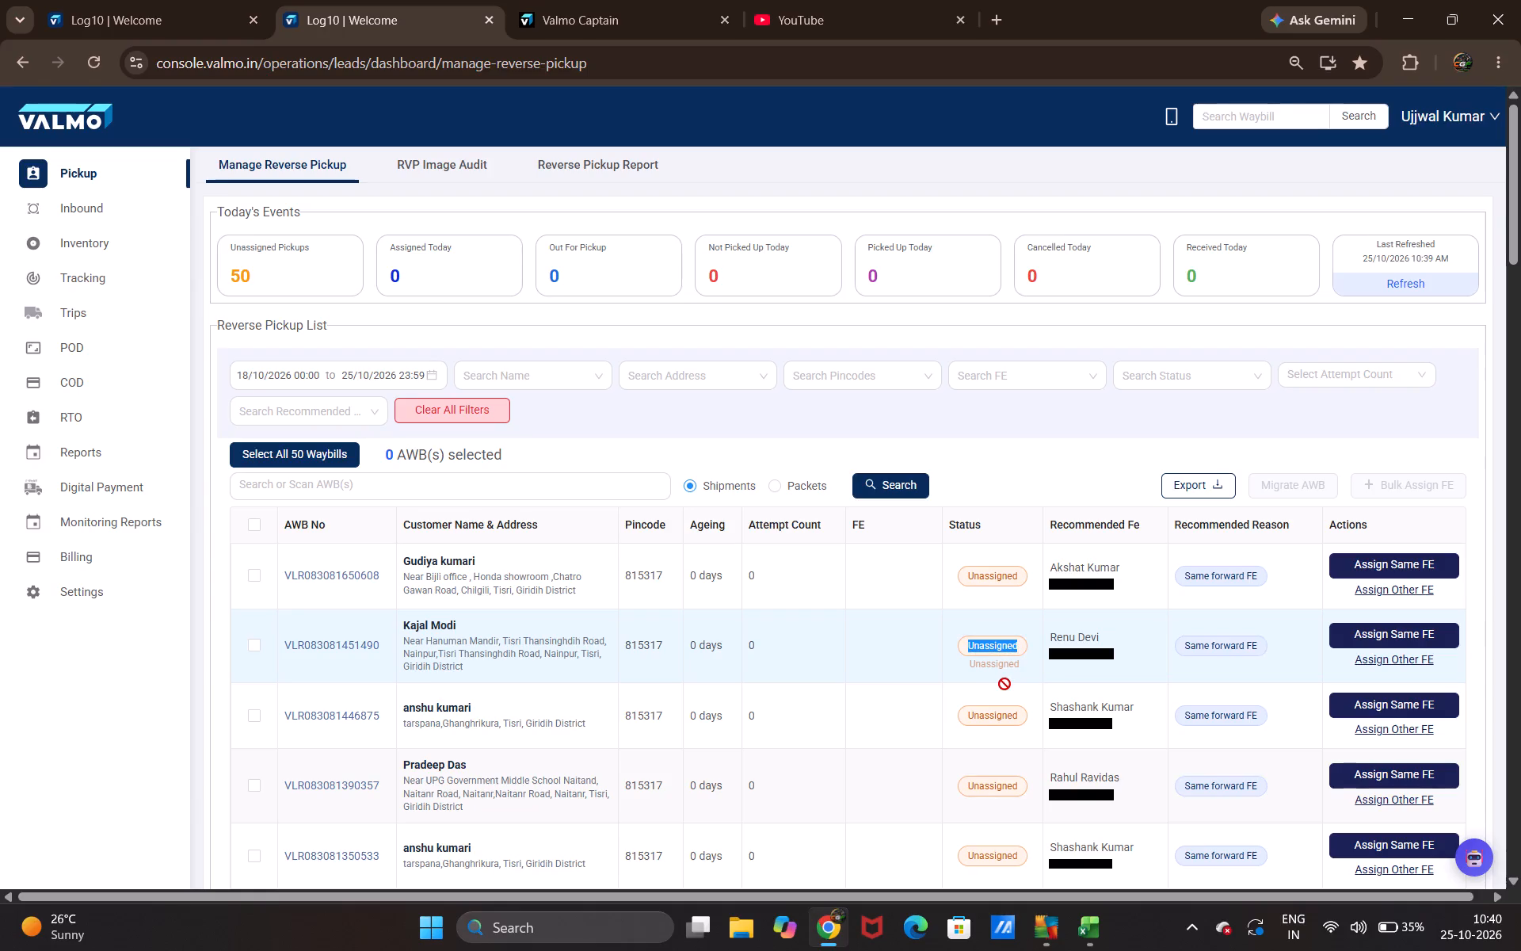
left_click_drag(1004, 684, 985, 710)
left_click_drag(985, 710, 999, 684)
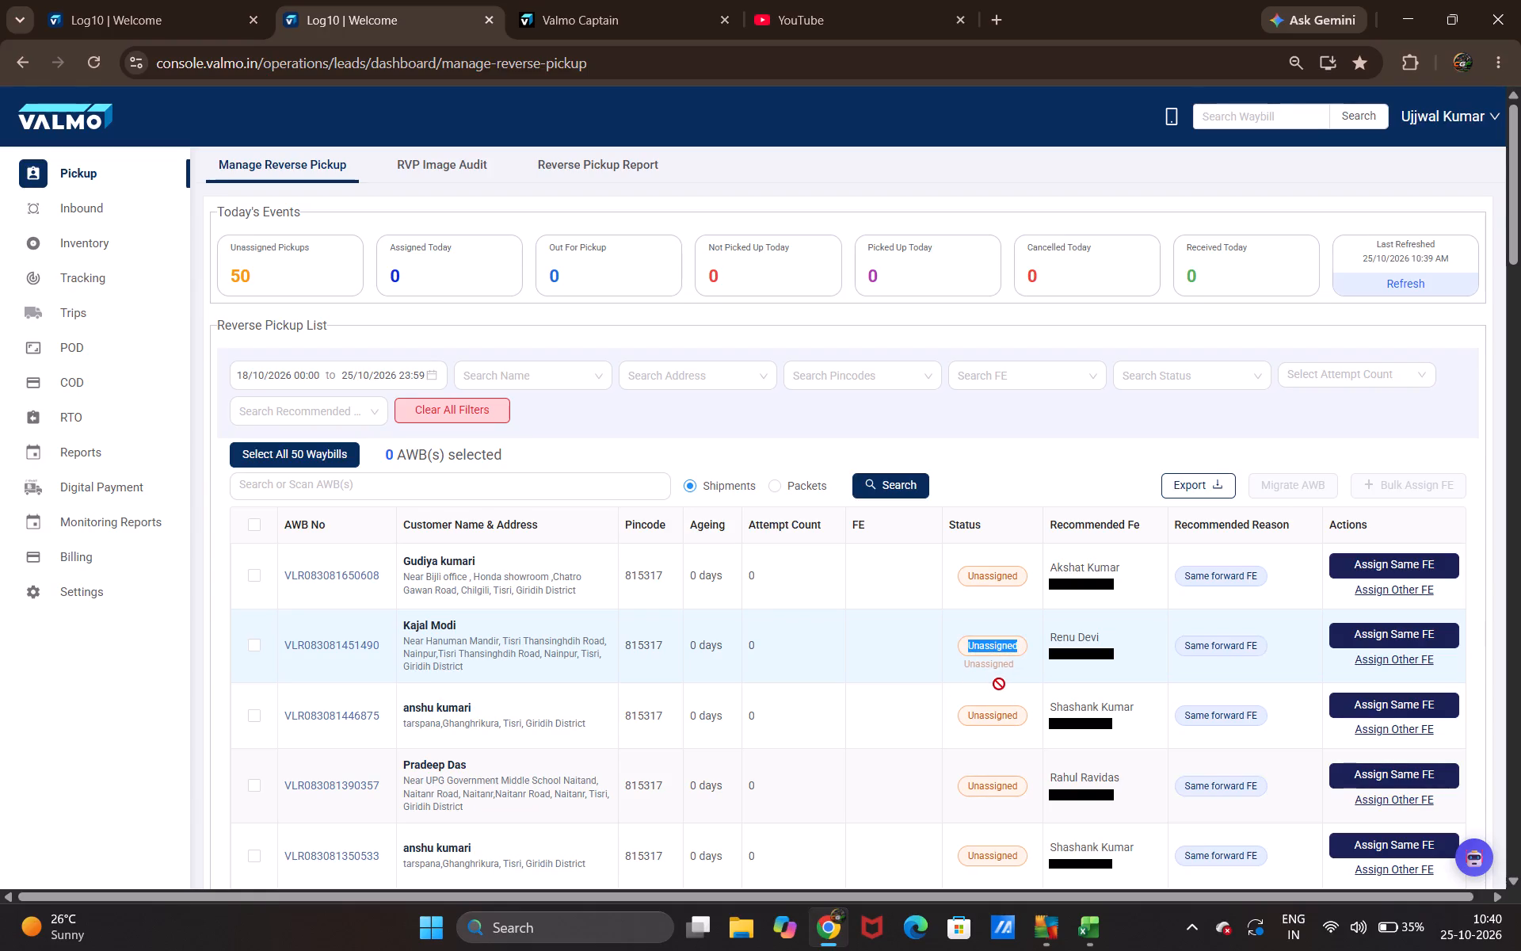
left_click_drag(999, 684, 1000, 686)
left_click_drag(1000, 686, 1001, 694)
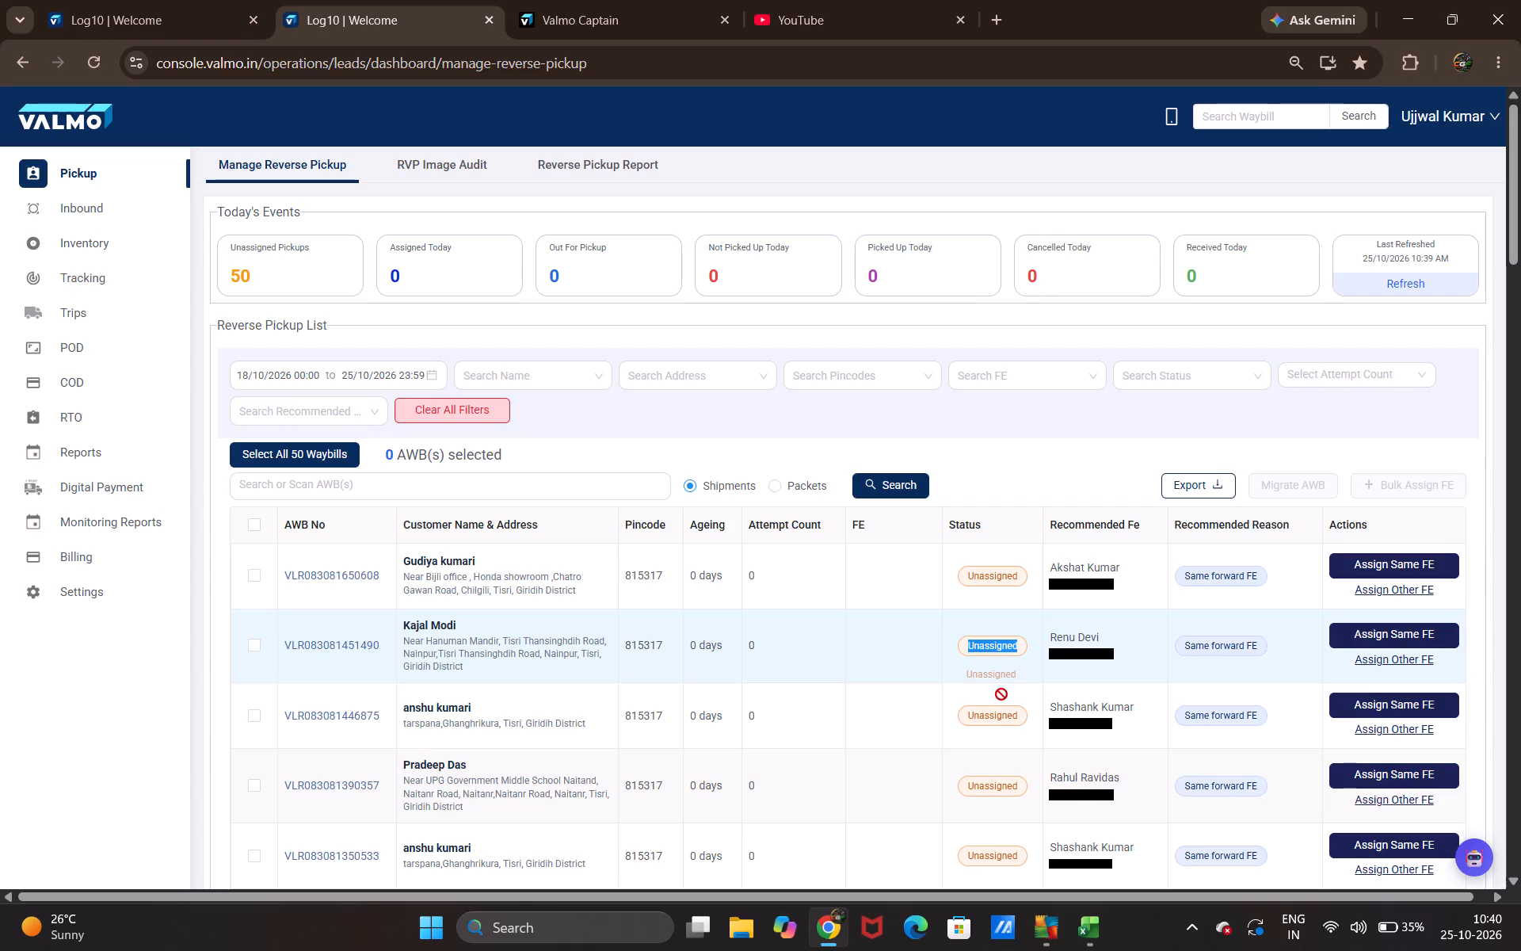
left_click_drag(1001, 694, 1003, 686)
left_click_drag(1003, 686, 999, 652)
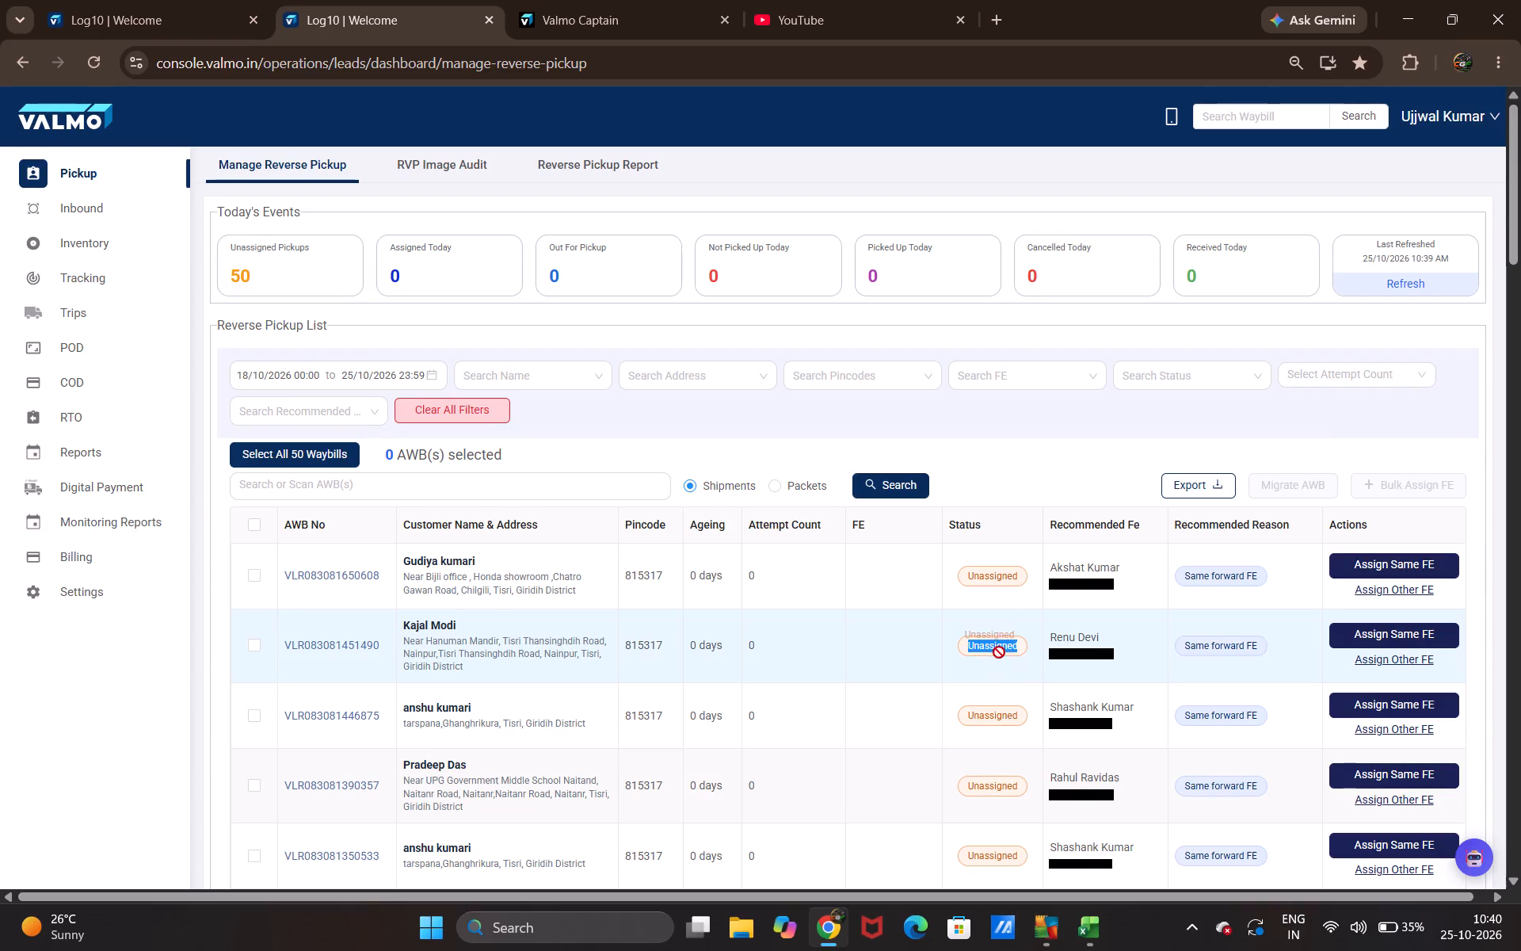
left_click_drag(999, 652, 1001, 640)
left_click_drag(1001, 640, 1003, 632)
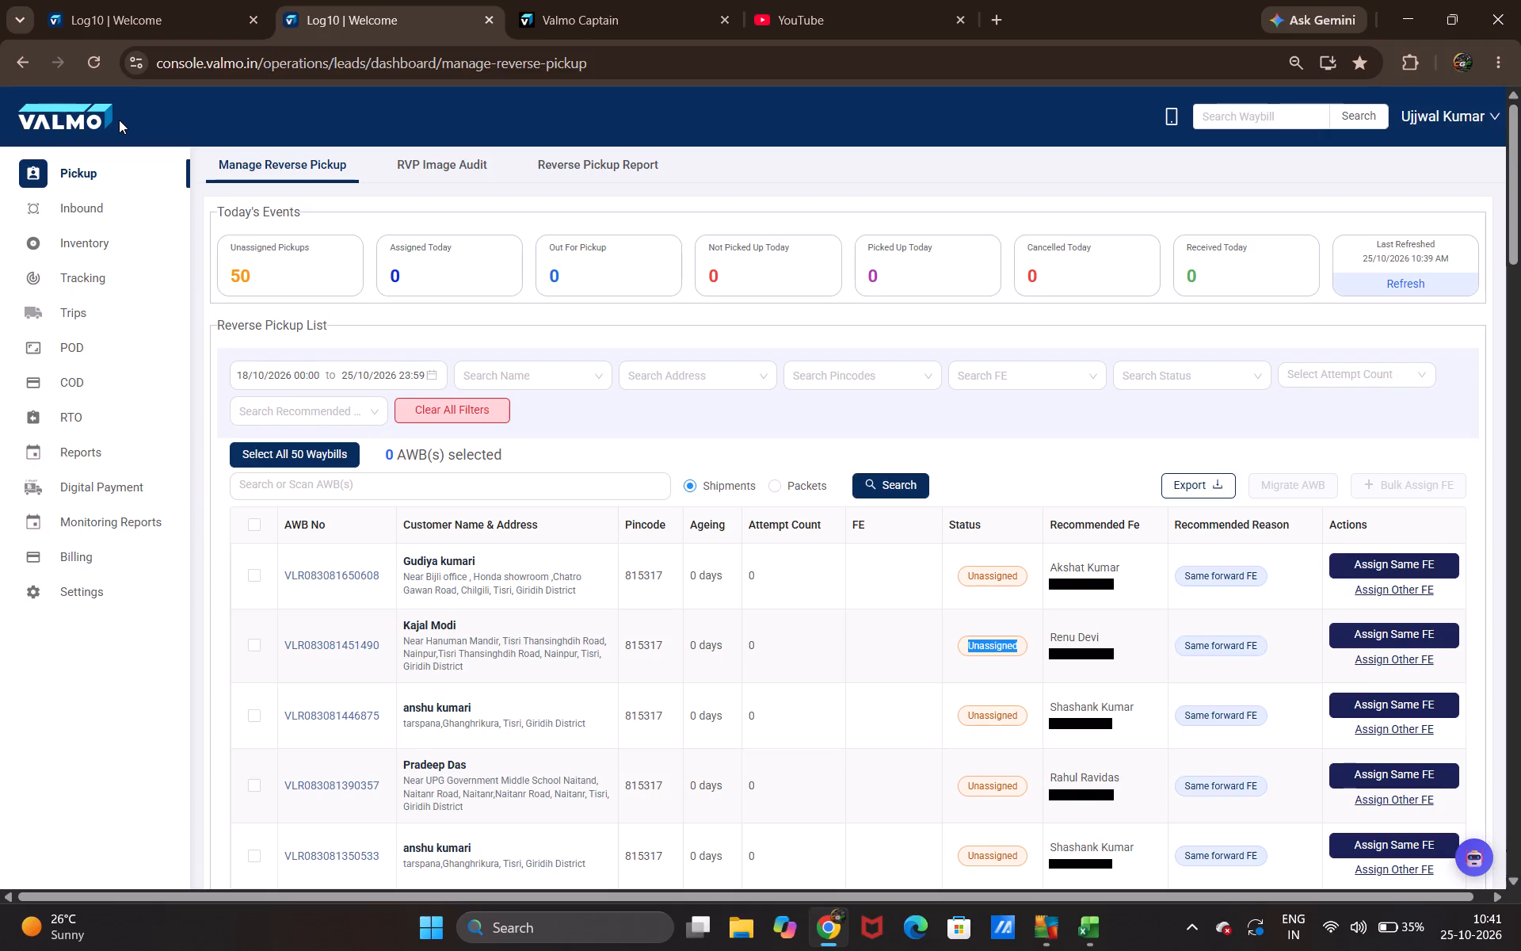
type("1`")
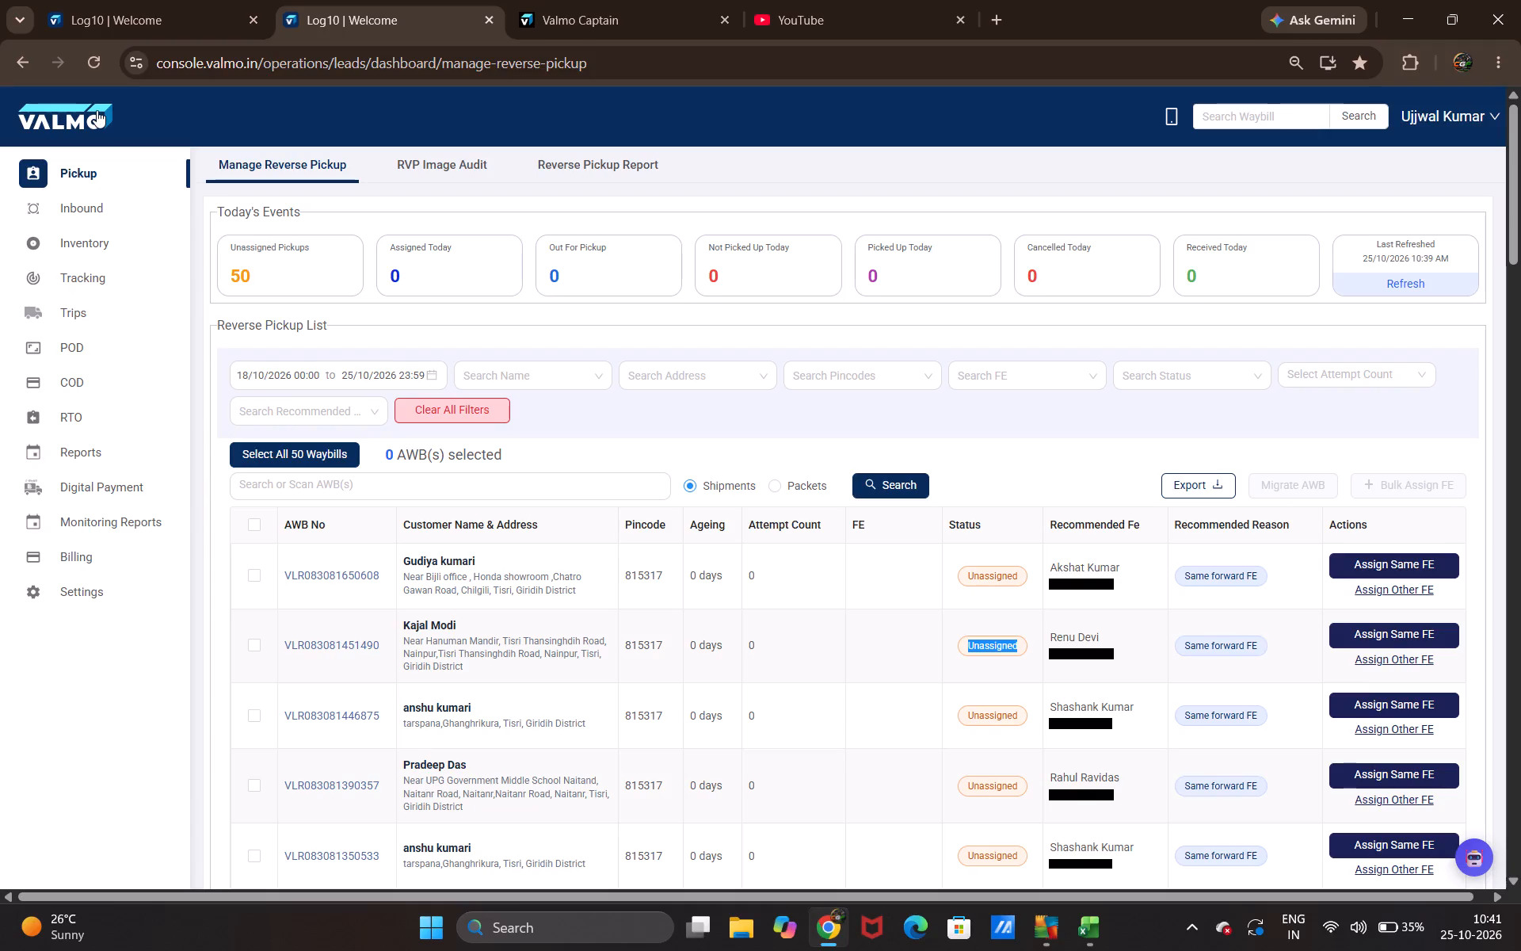
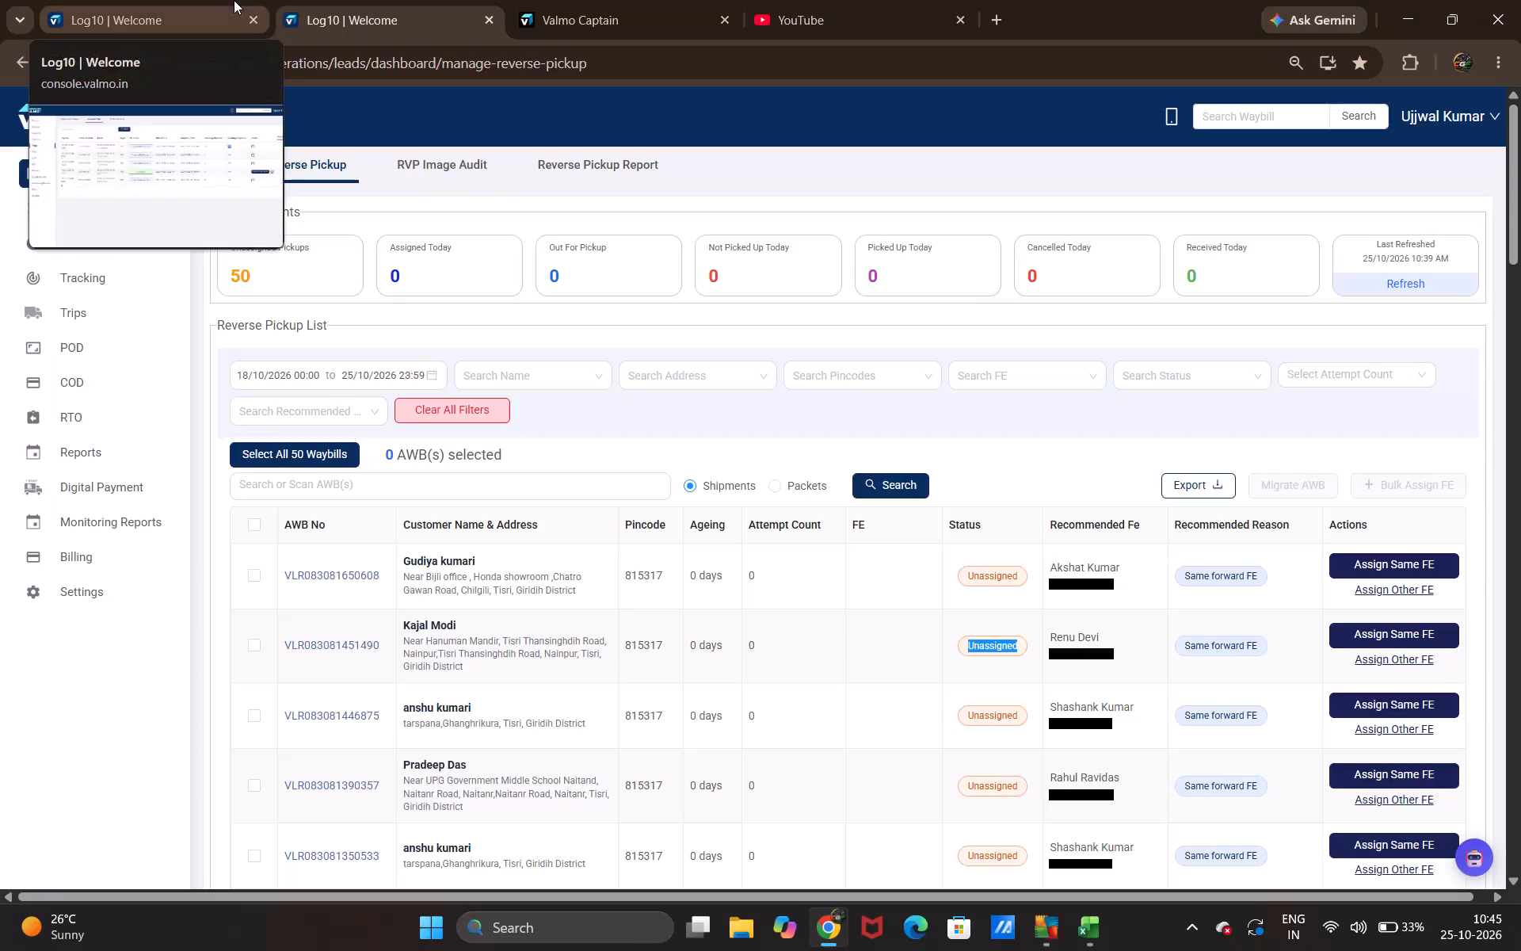
Look through the unassigned reverse pickups again, checking their addresses, attempt counts, recommended FEs and recommended reasons.
scroll(365, 318, "down", 3)
scroll(340, 340, "up", 8)
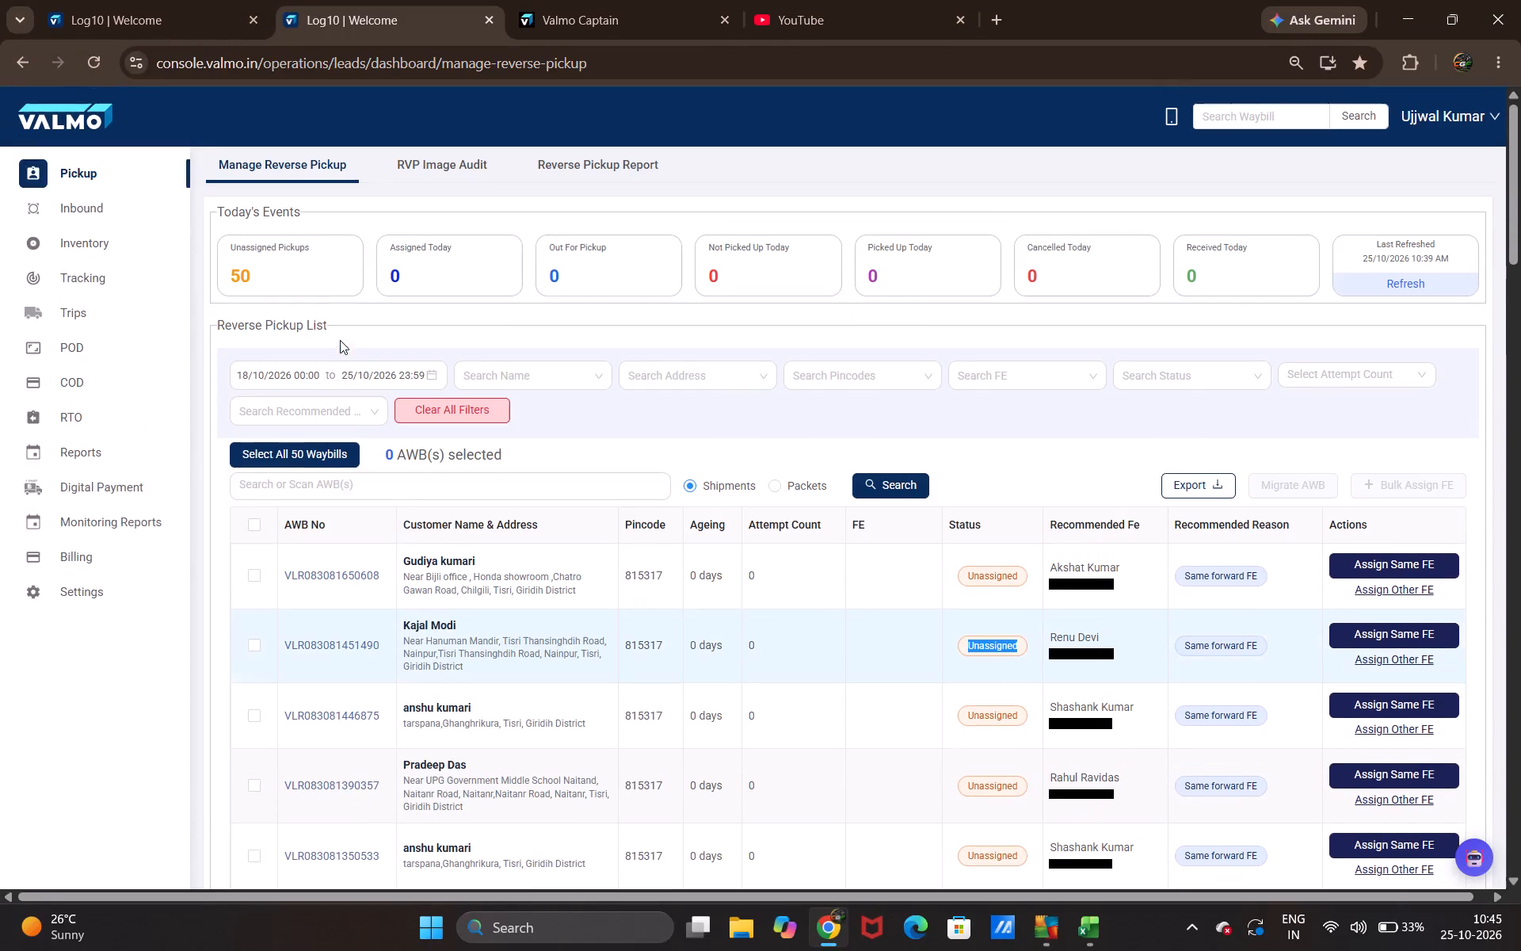
scroll(738, 425, "down", 4)
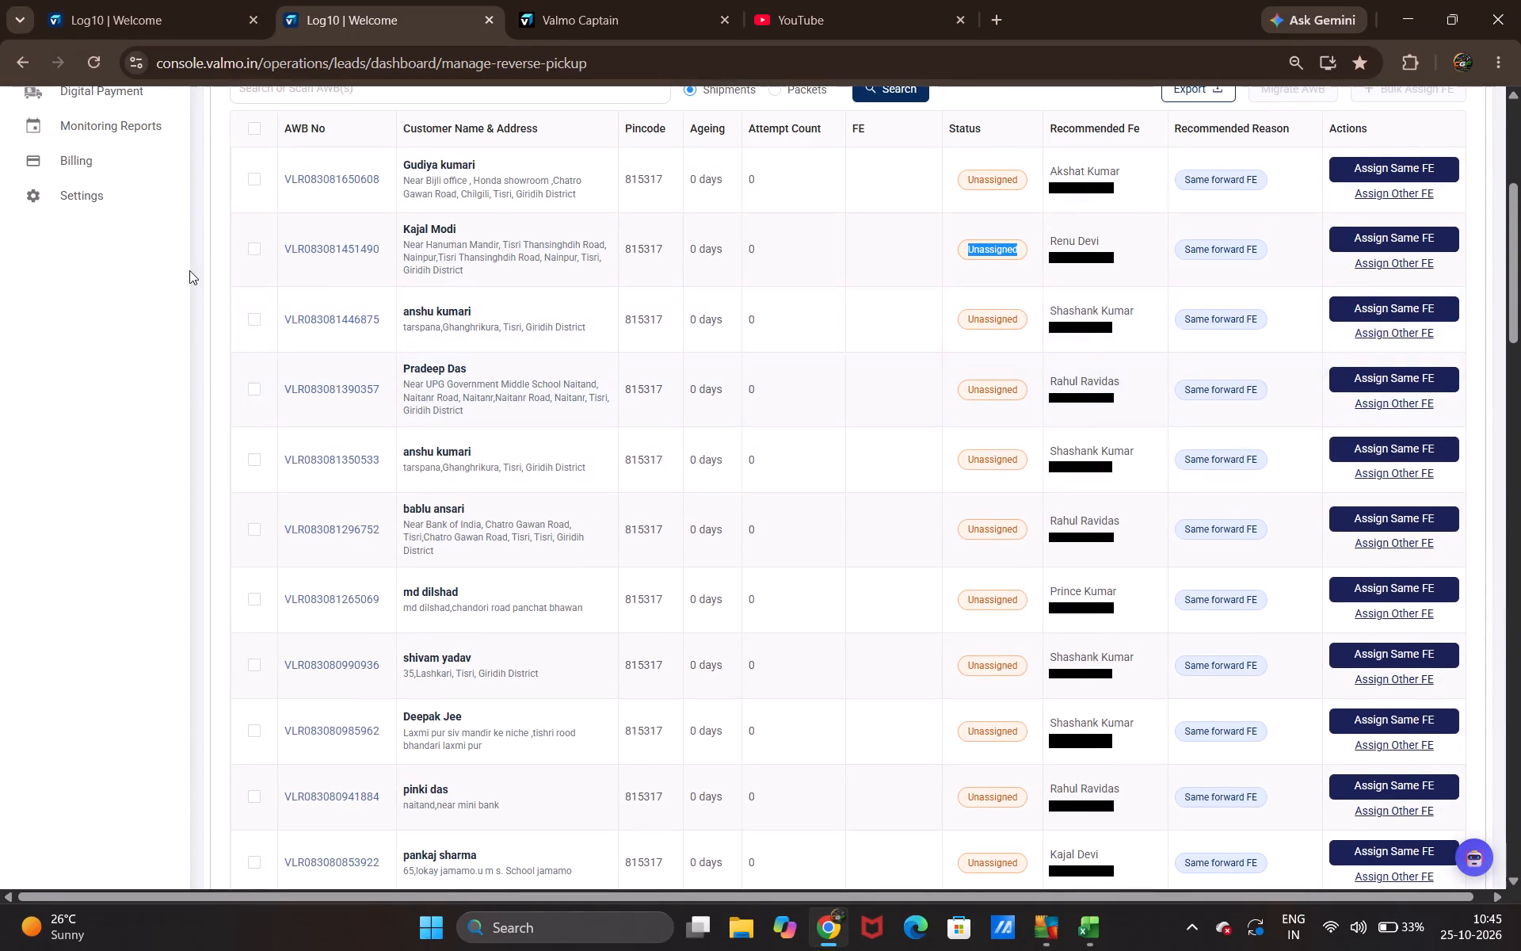
scroll(317, 281, "up", 2)
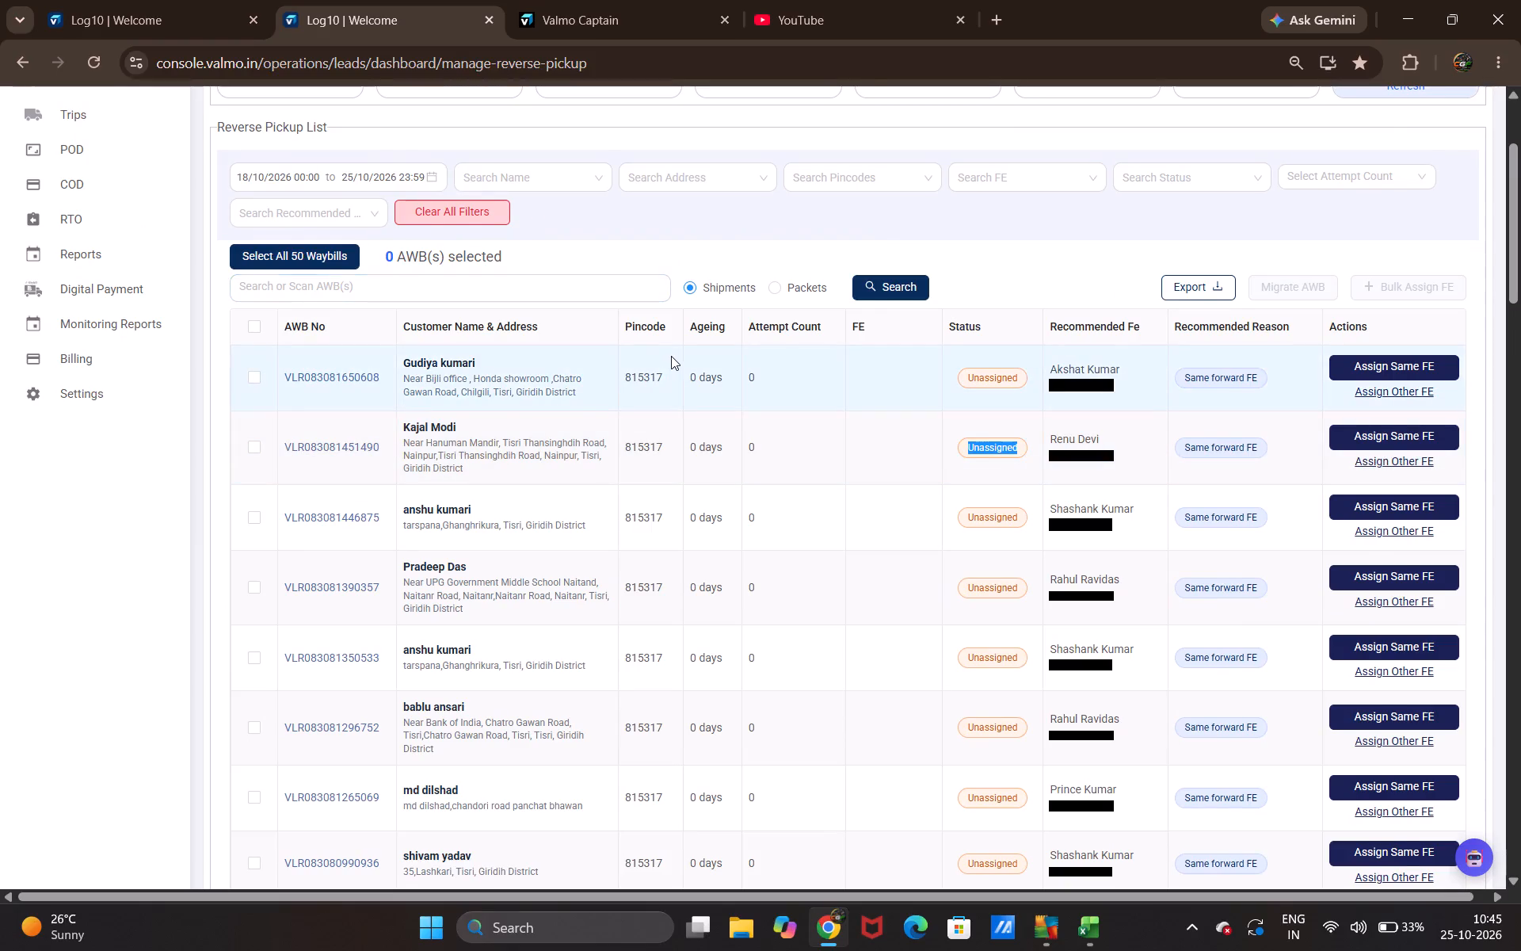
scroll(673, 353, "down", 7)
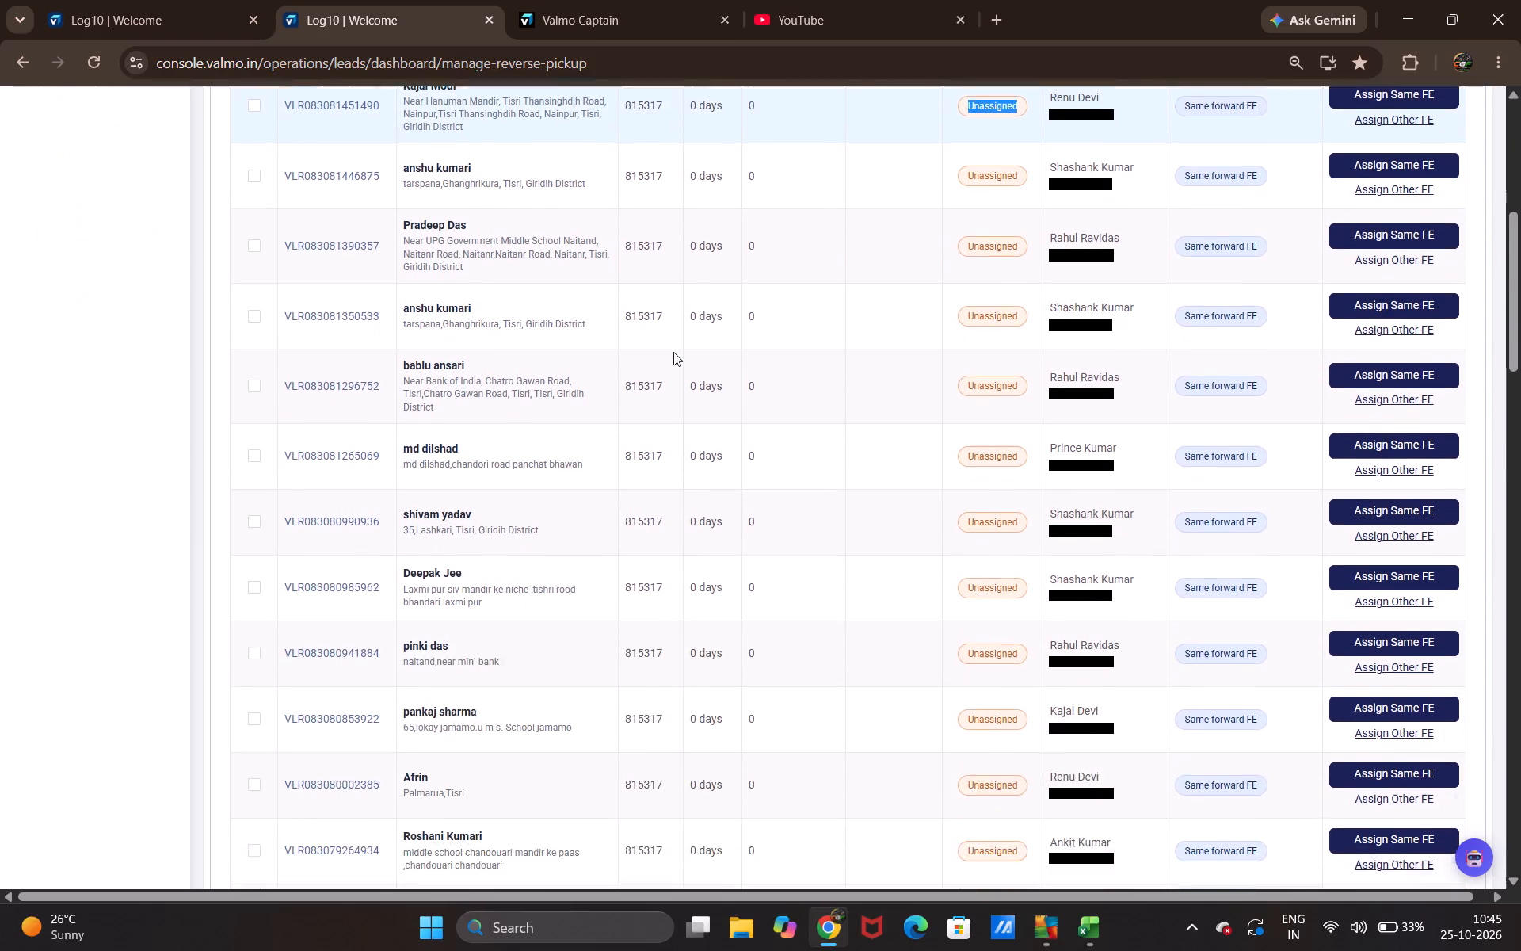
scroll(673, 355, "down", 10)
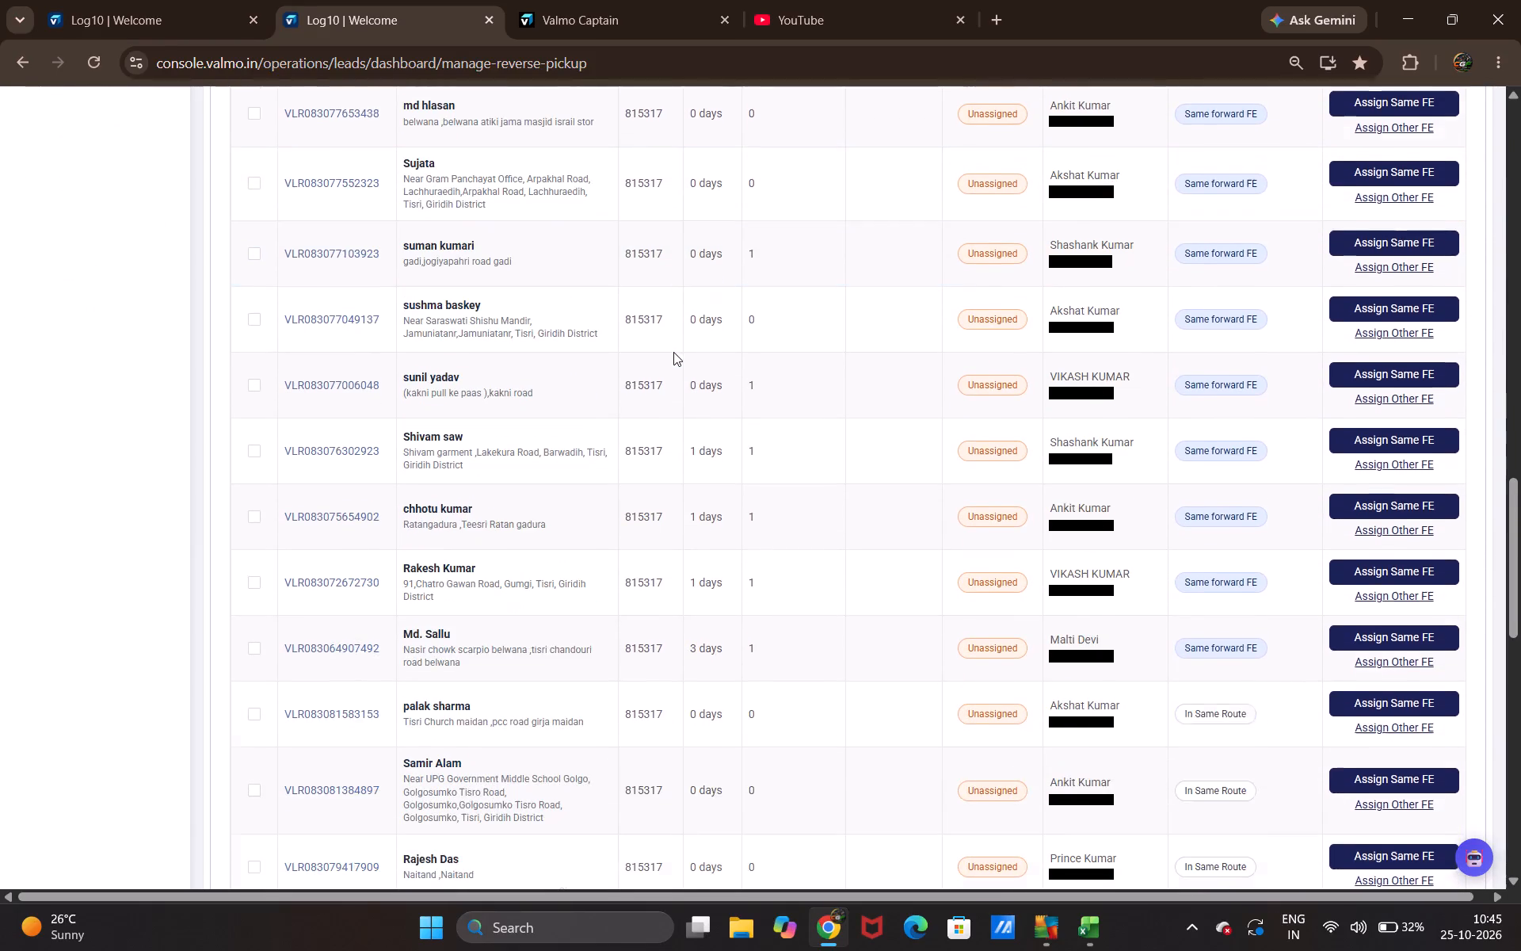
scroll(678, 342, "down", 3)
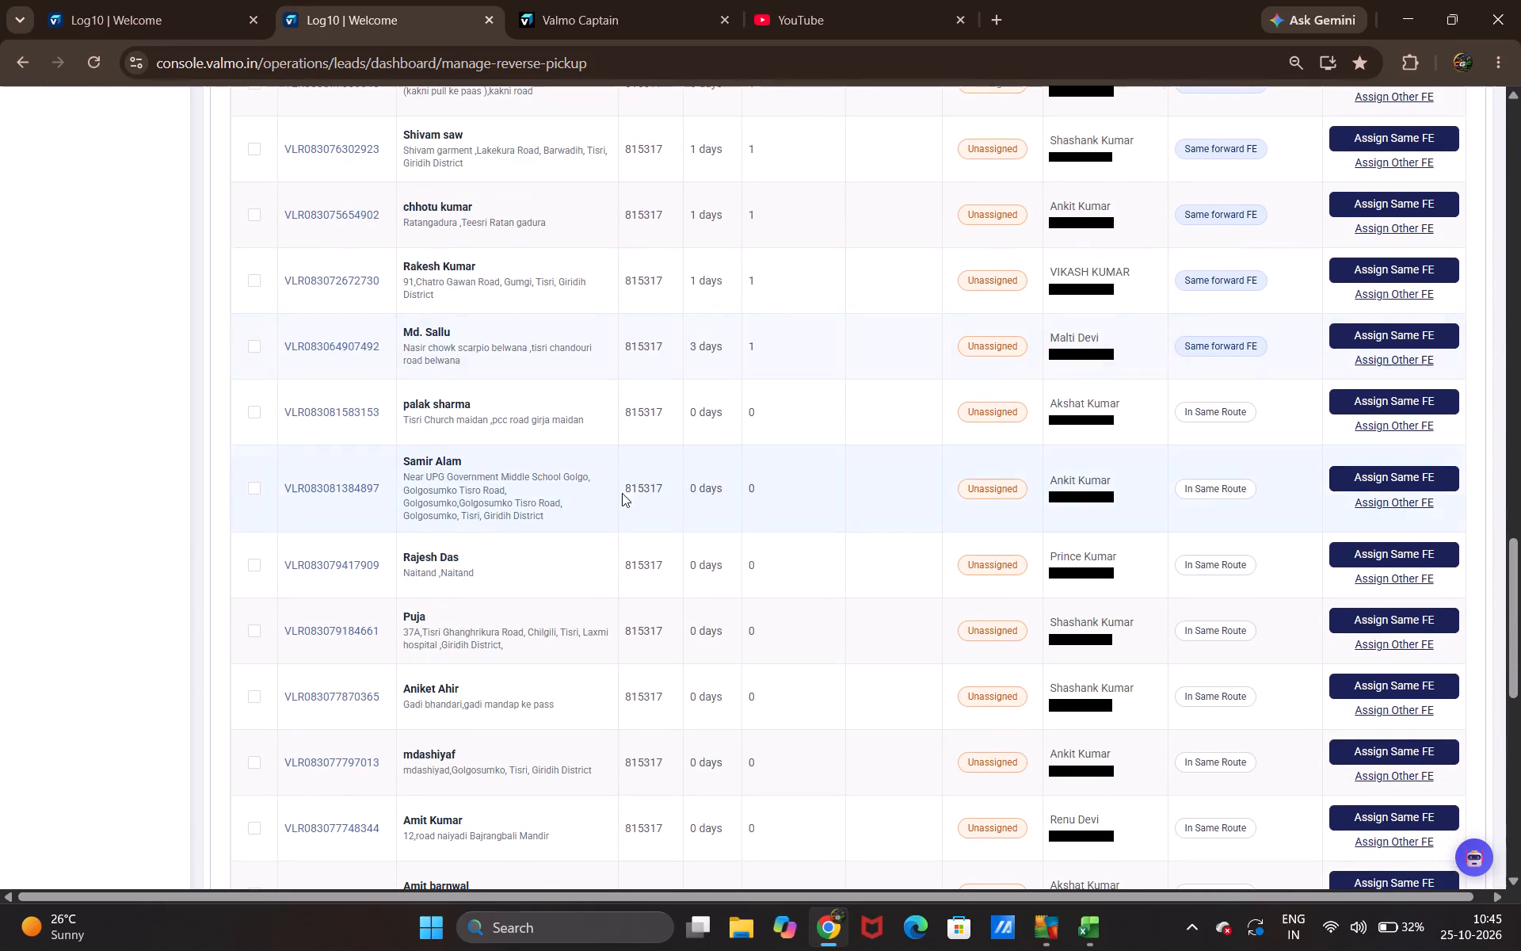
scroll(623, 492, "down", 17)
scroll(440, 504, "up", 14)
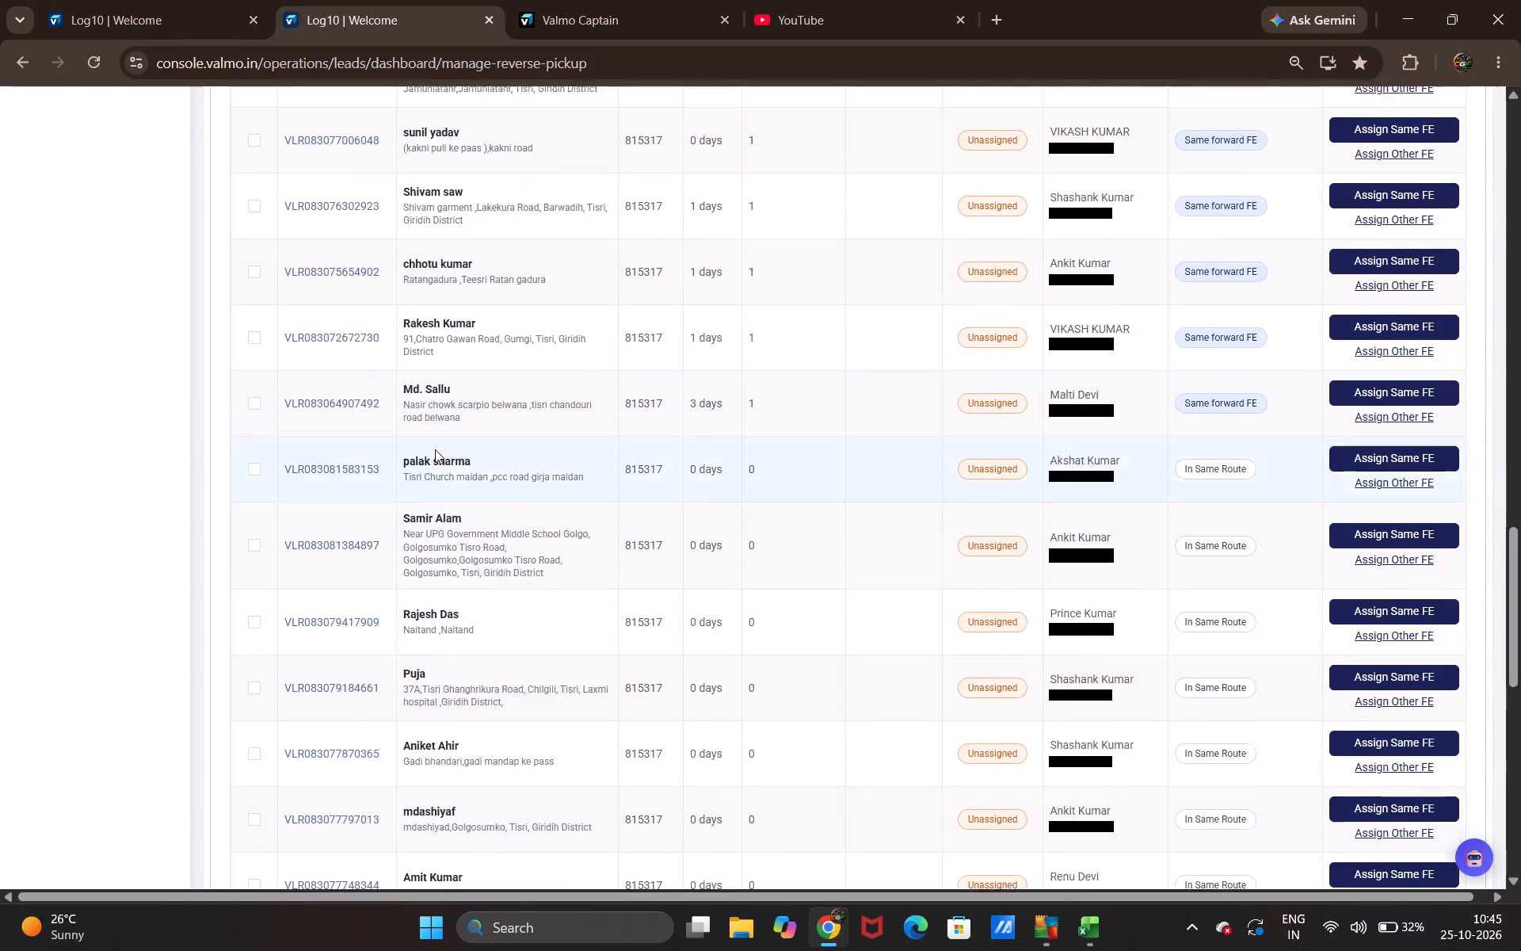
scroll(435, 449, "up", 20)
scroll(435, 449, "up", 2)
scroll(438, 445, "down", 3)
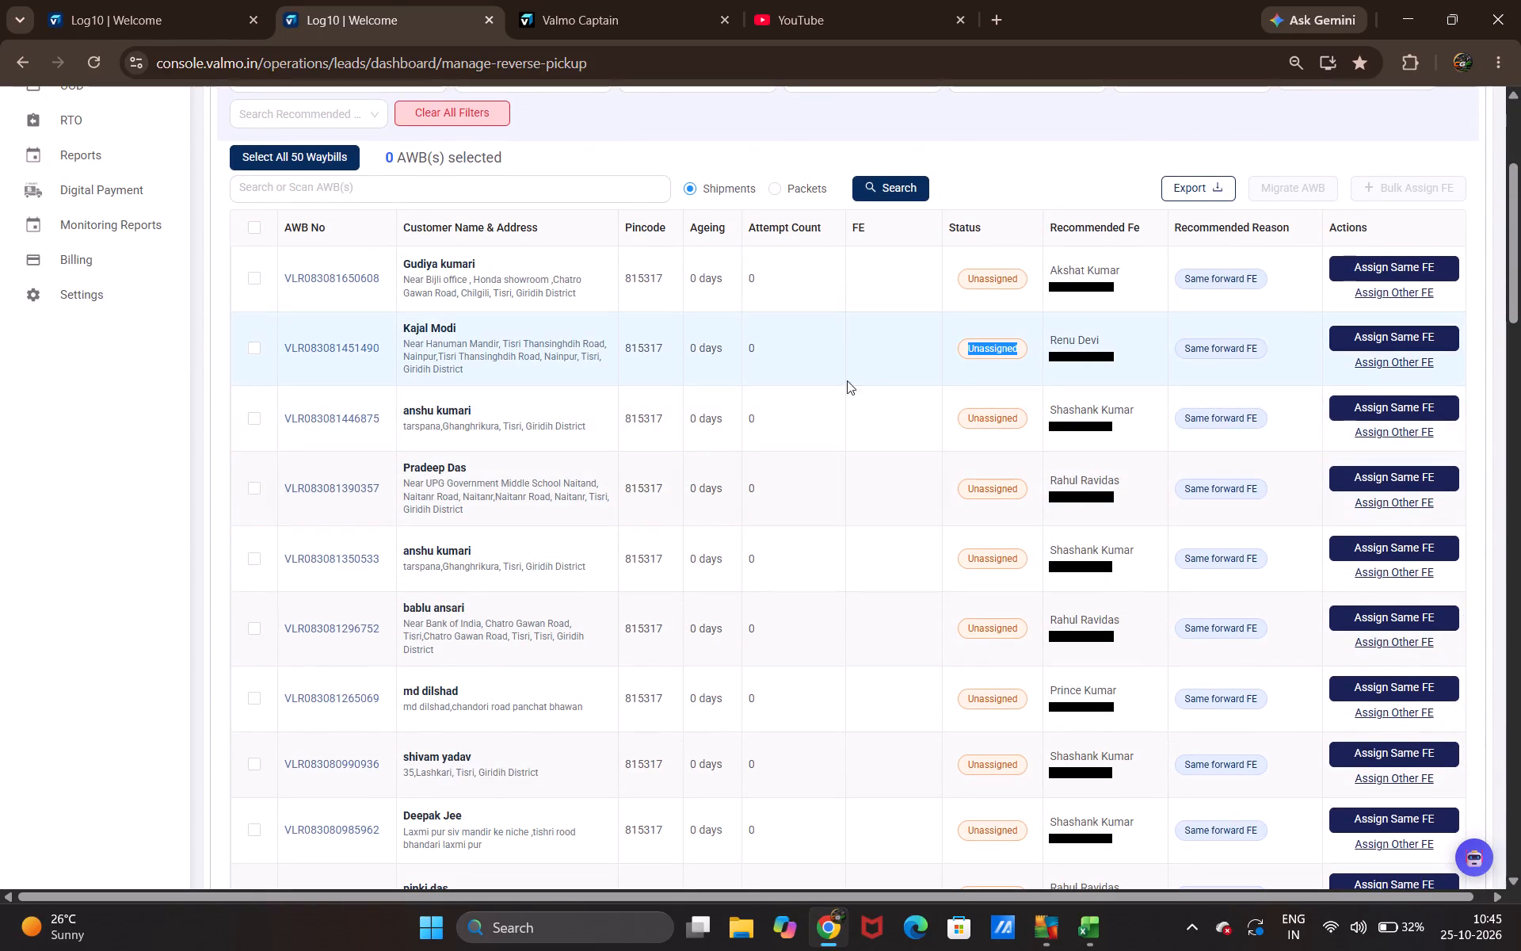
scroll(789, 413, "down", 1)
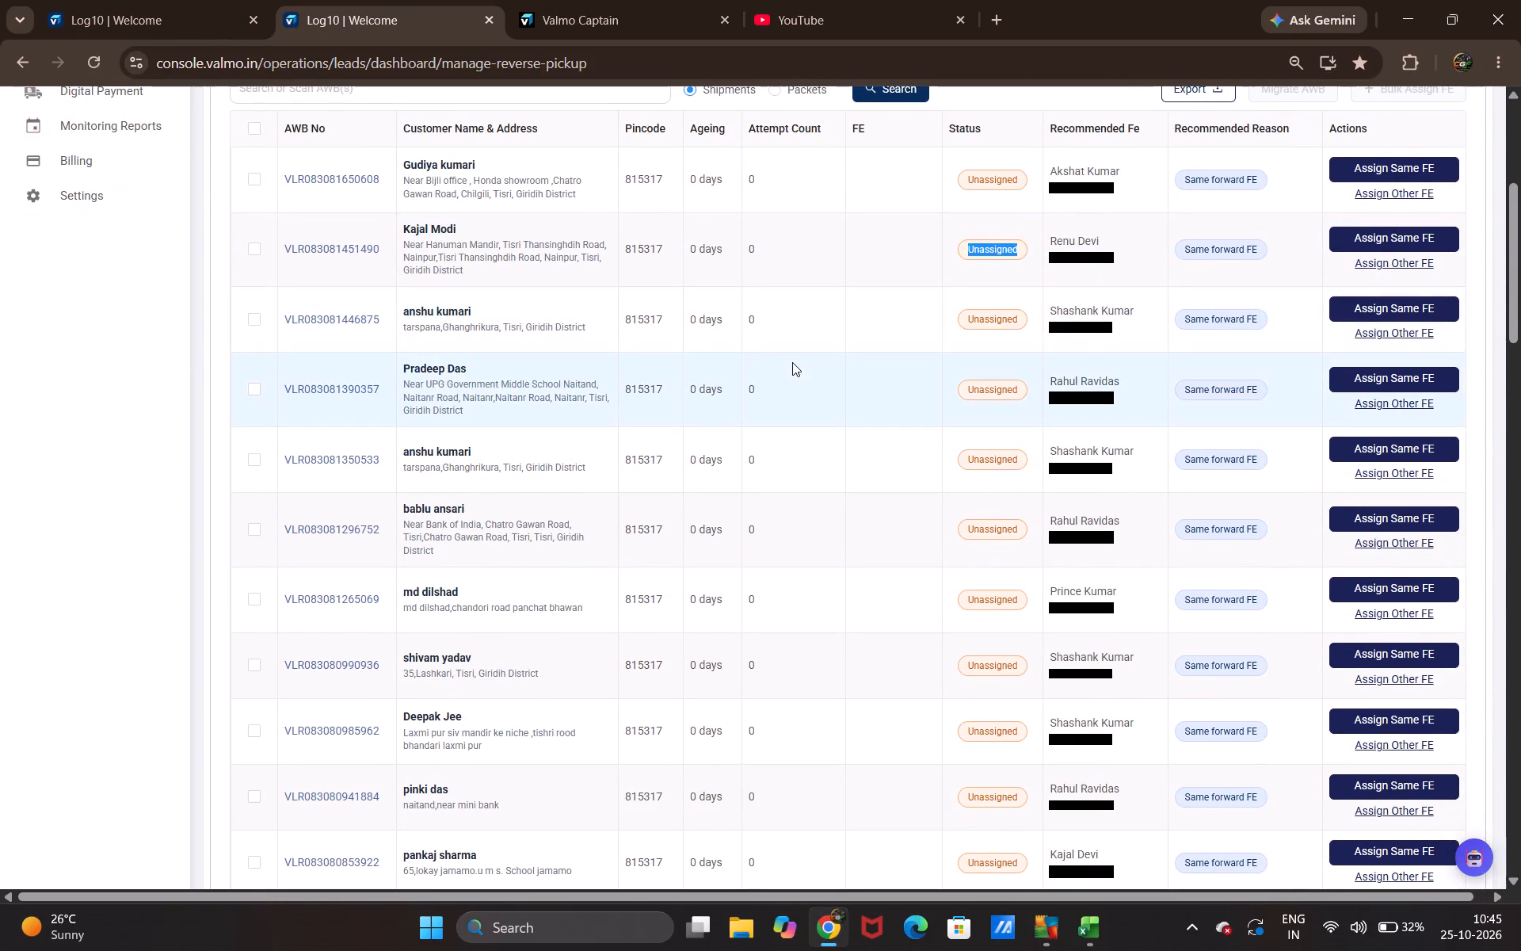
scroll(584, 418, "up", 3)
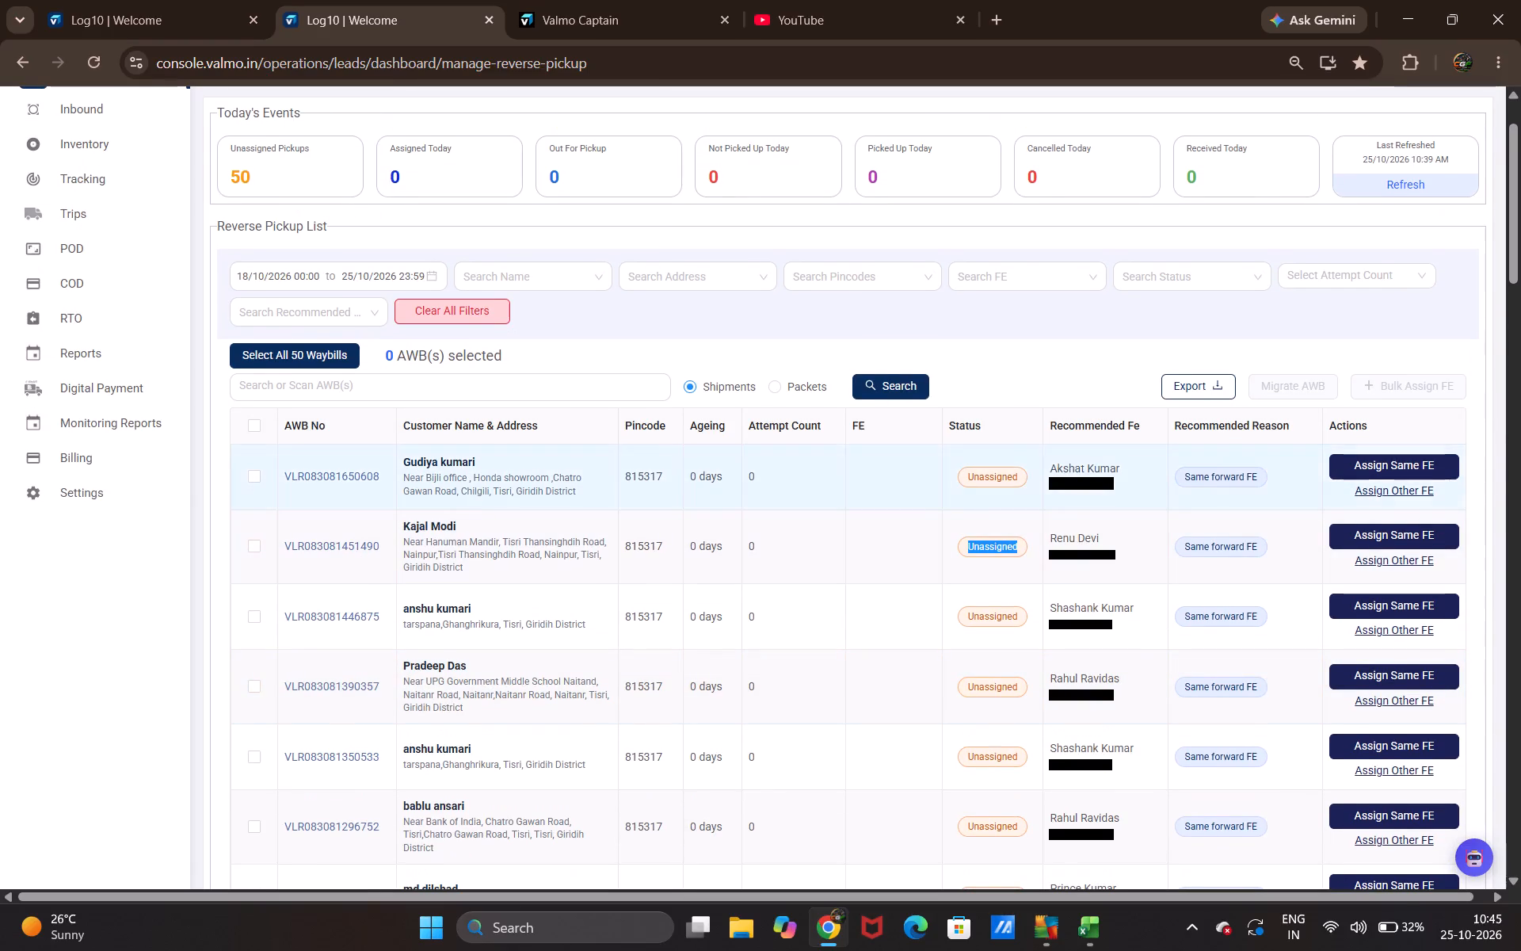
left_click(1394, 460)
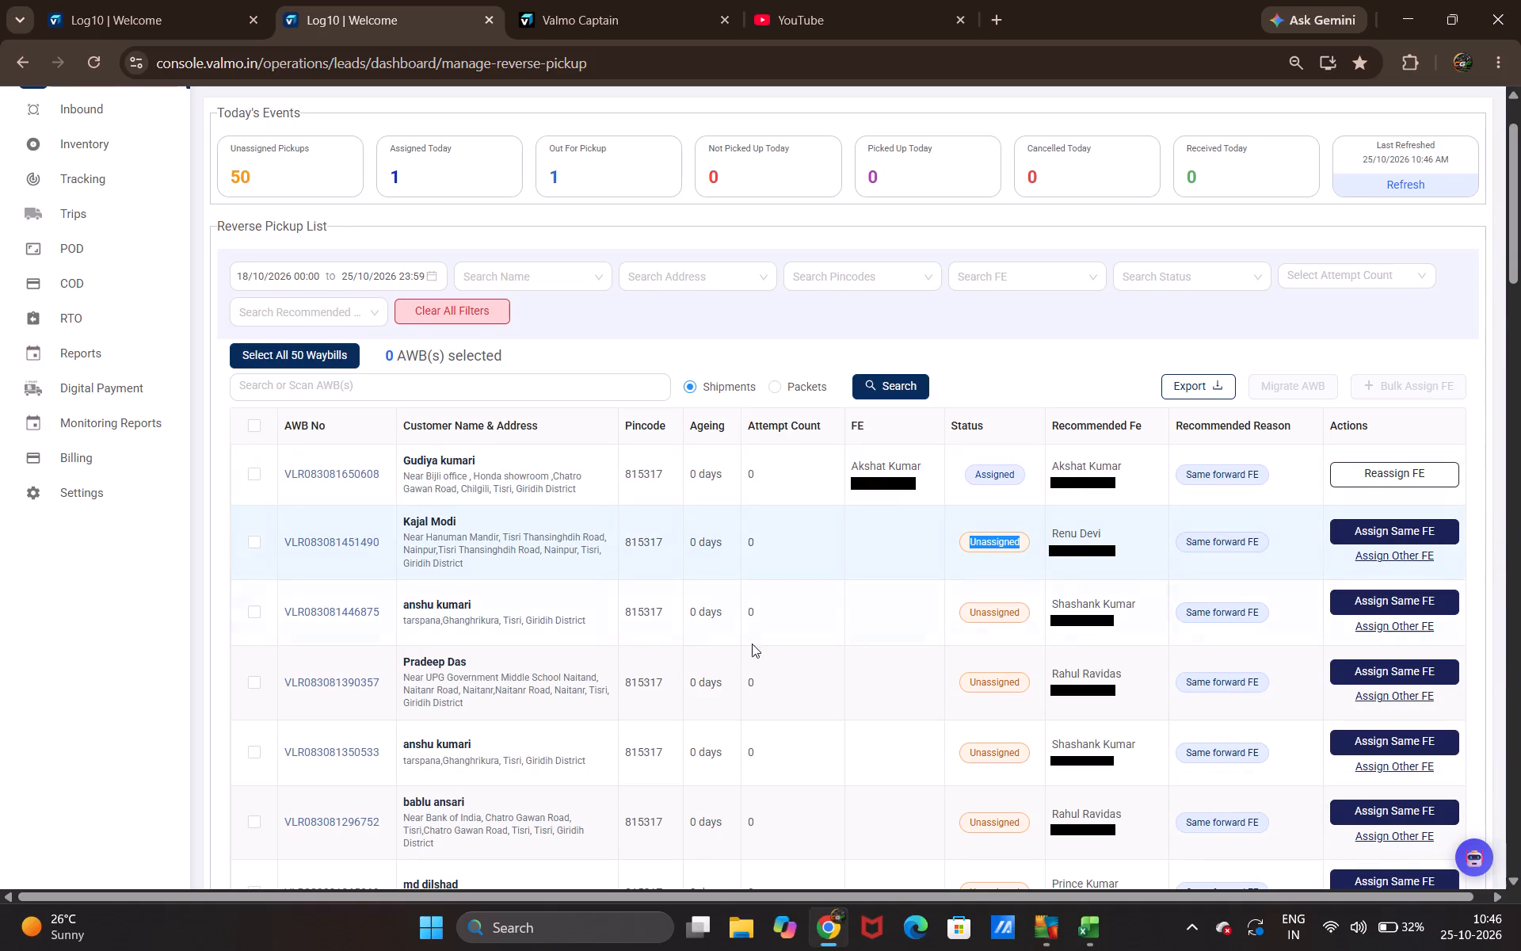
scroll(544, 570, "down", 2)
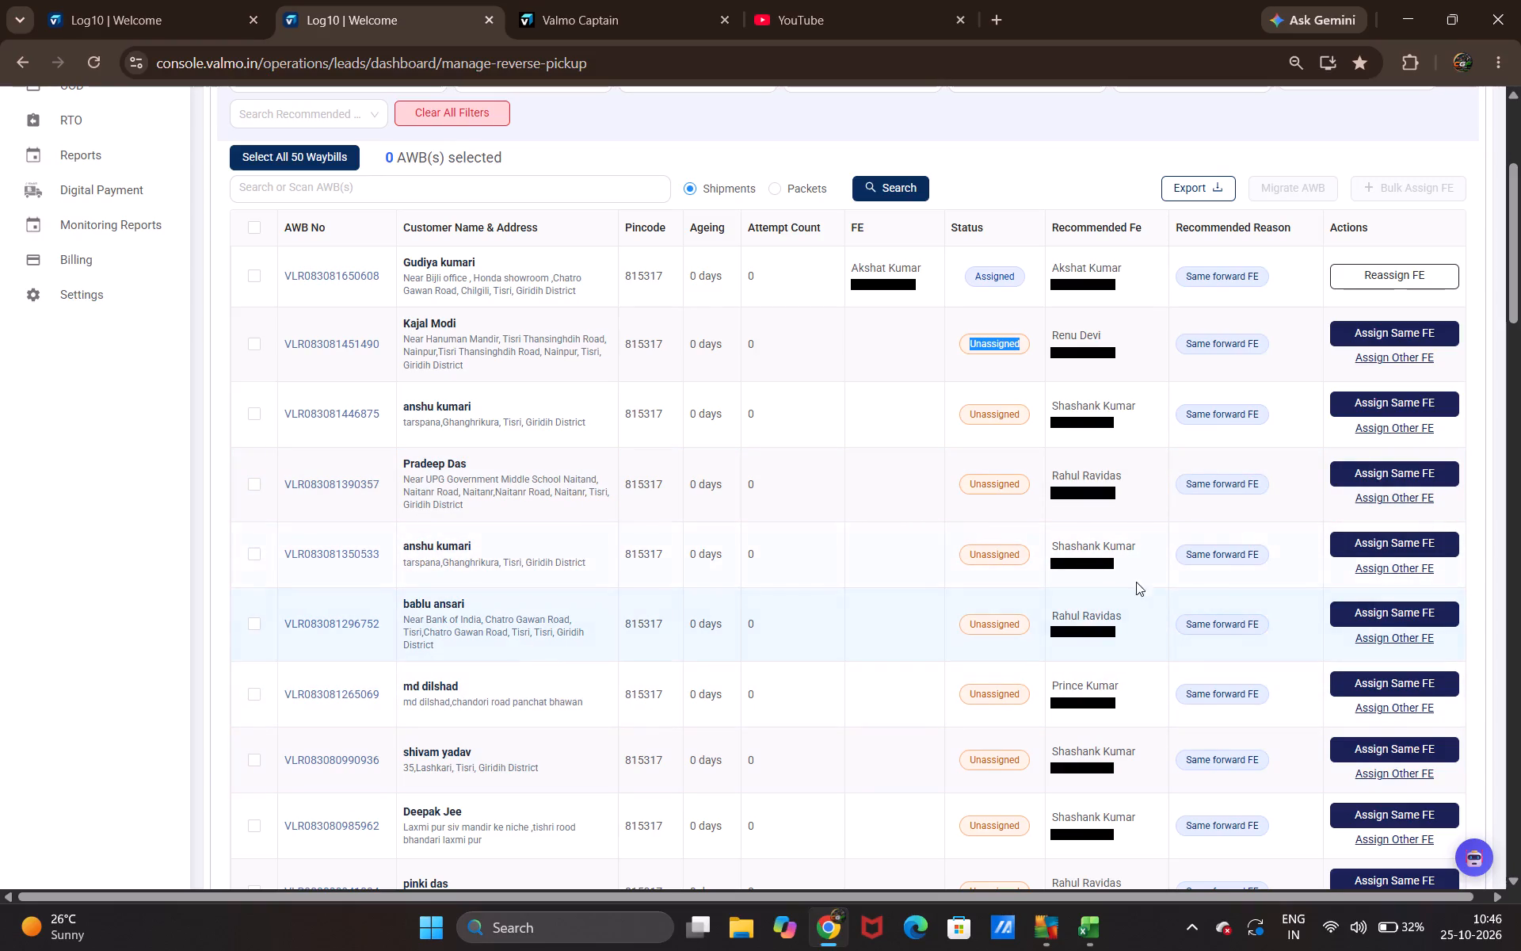
left_click(1397, 636)
left_click(927, 511)
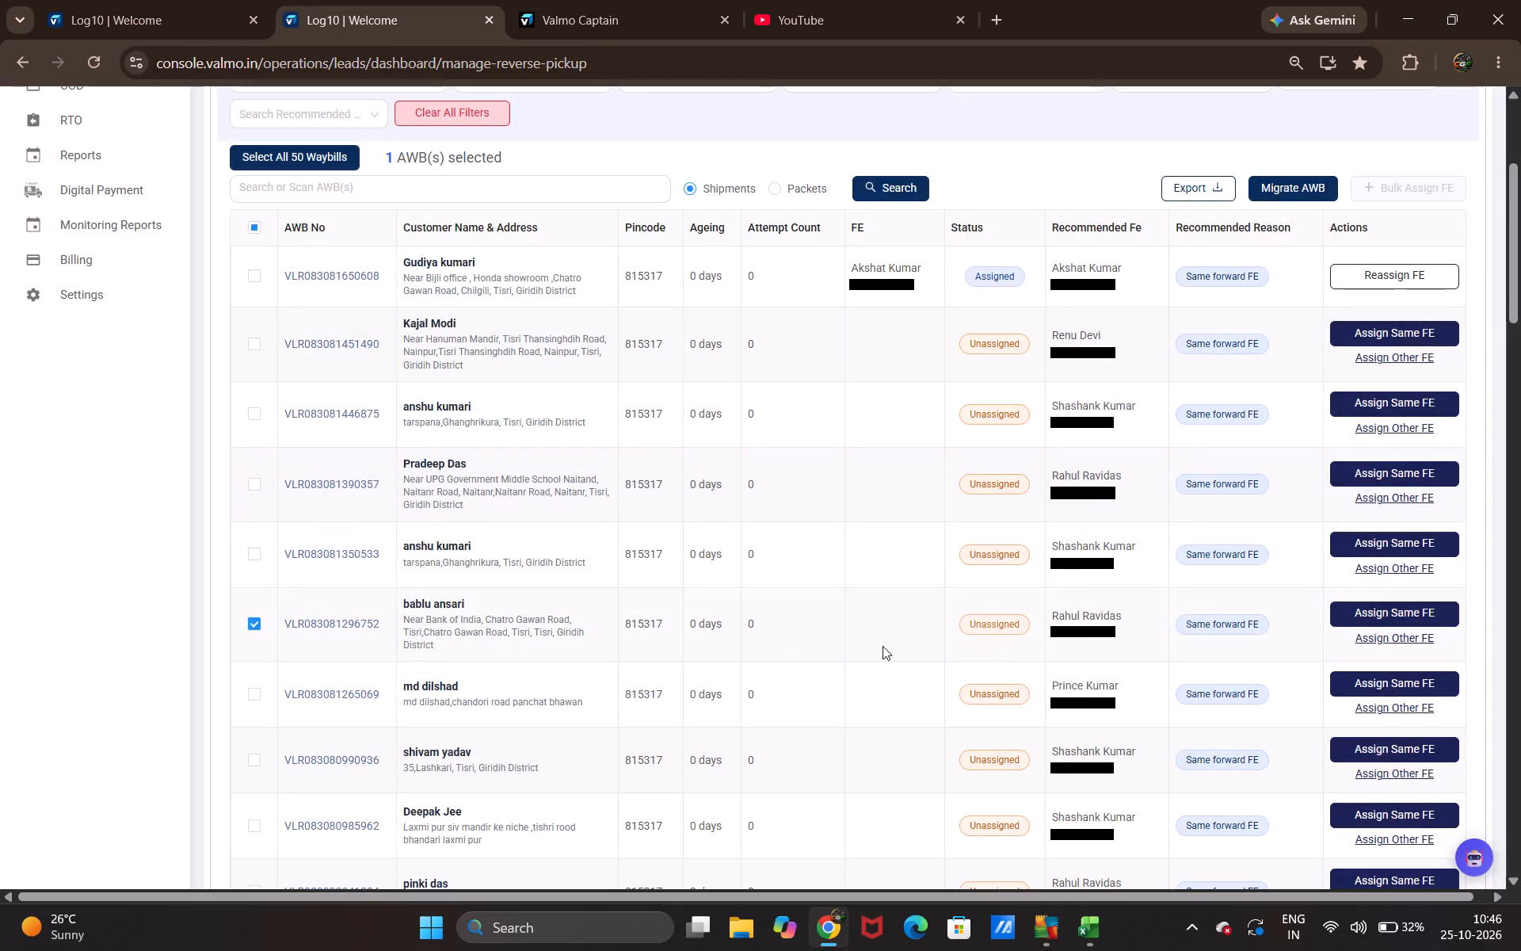
scroll(329, 640, "down", 2)
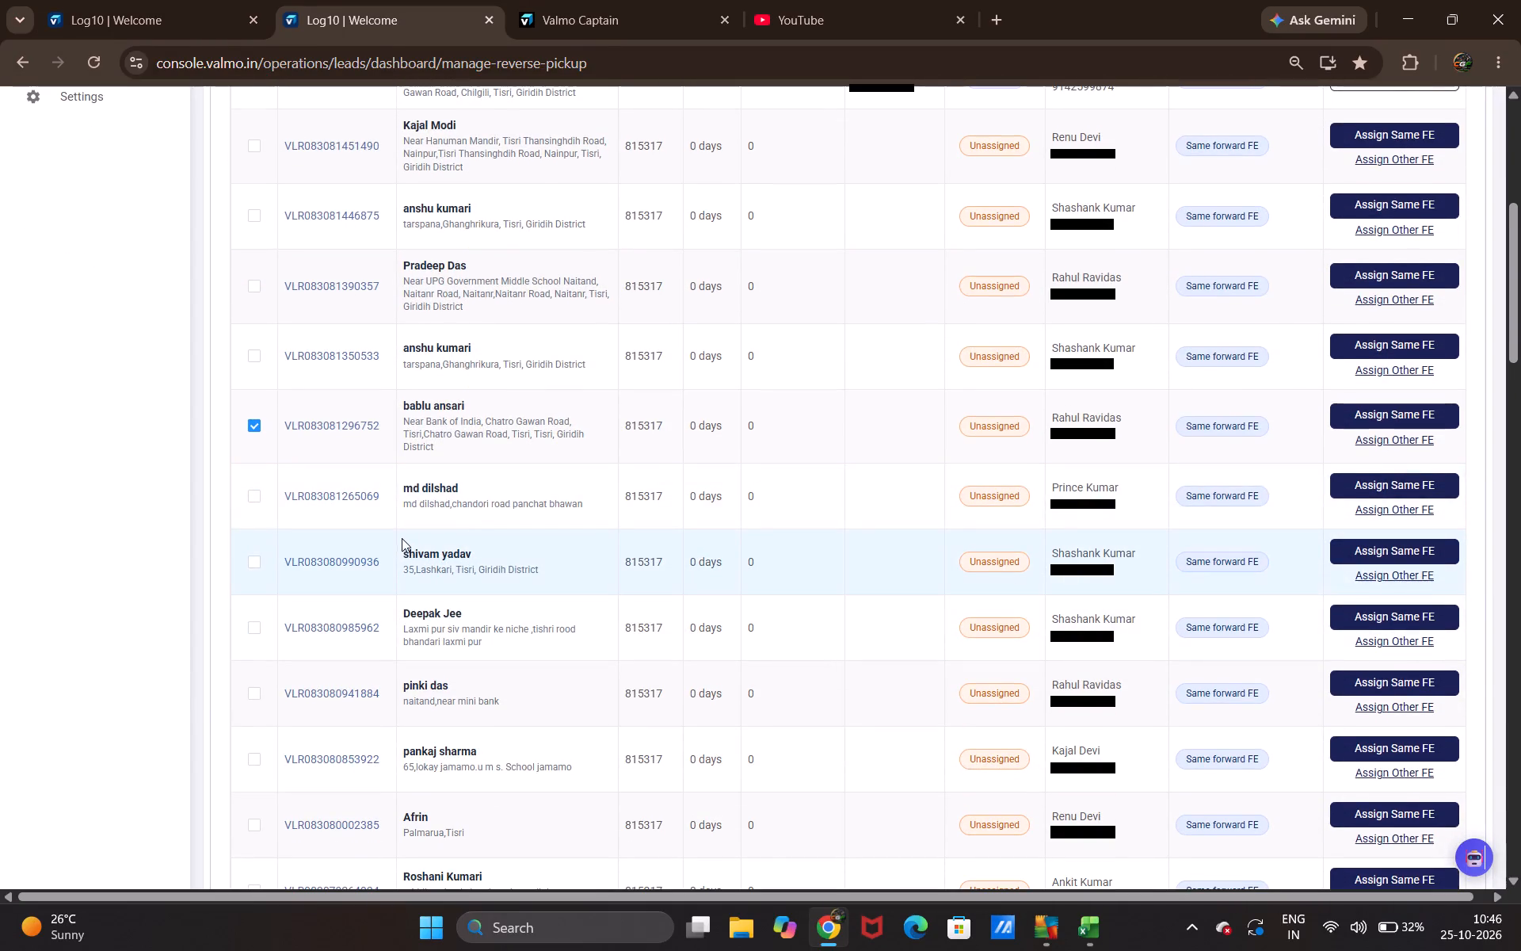
scroll(737, 492, "down", 1)
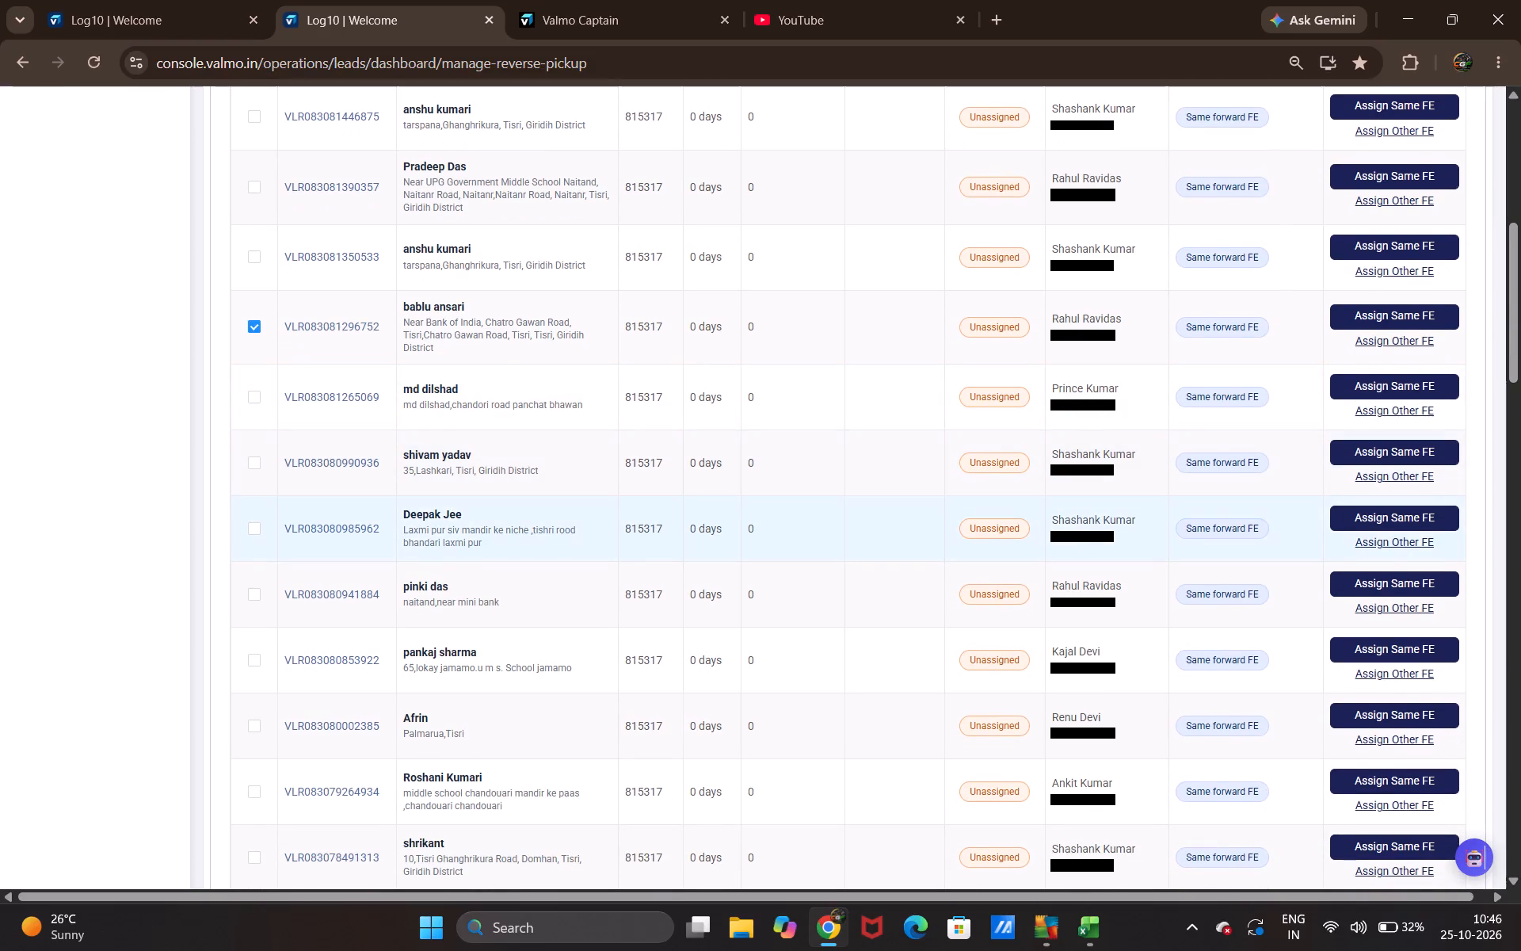
scroll(413, 536, "down", 2)
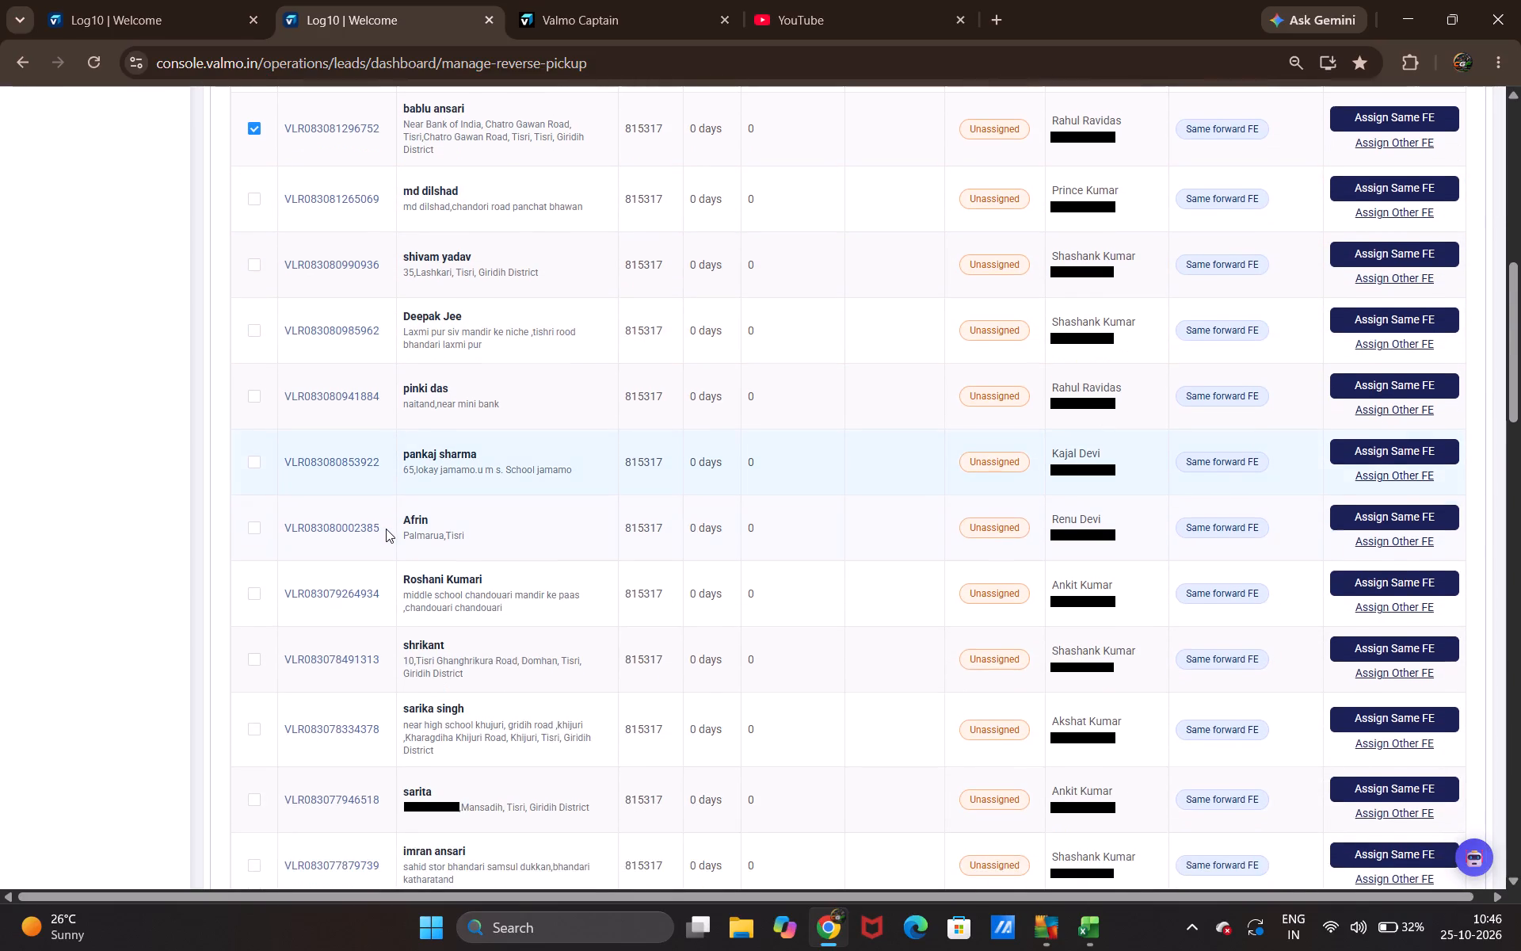
scroll(386, 529, "down", 1)
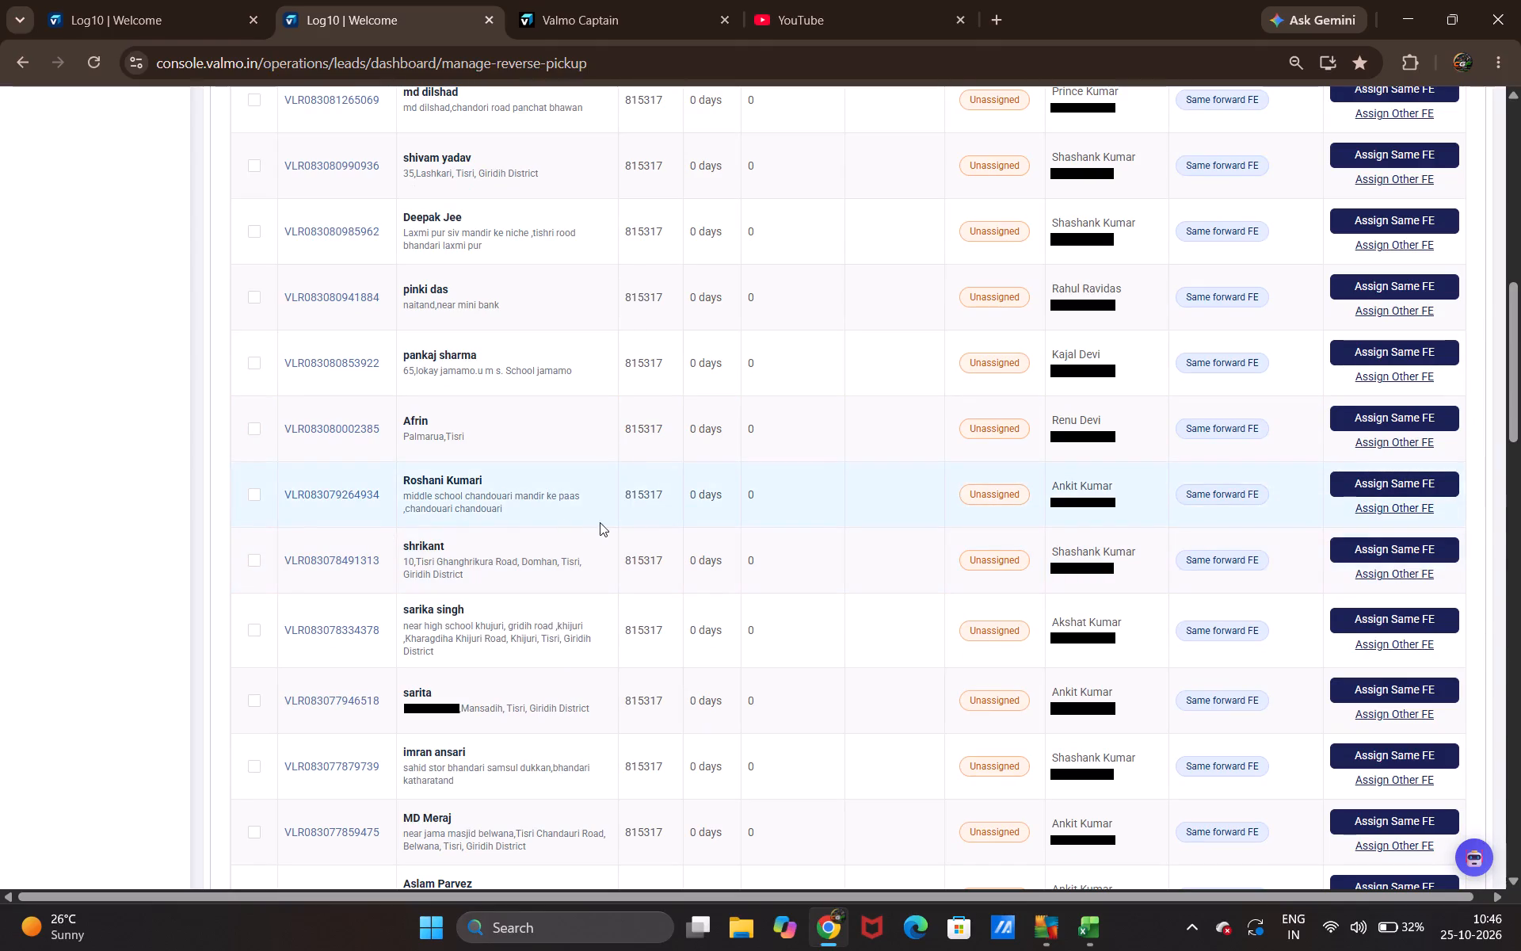
scroll(558, 535, "down", 1)
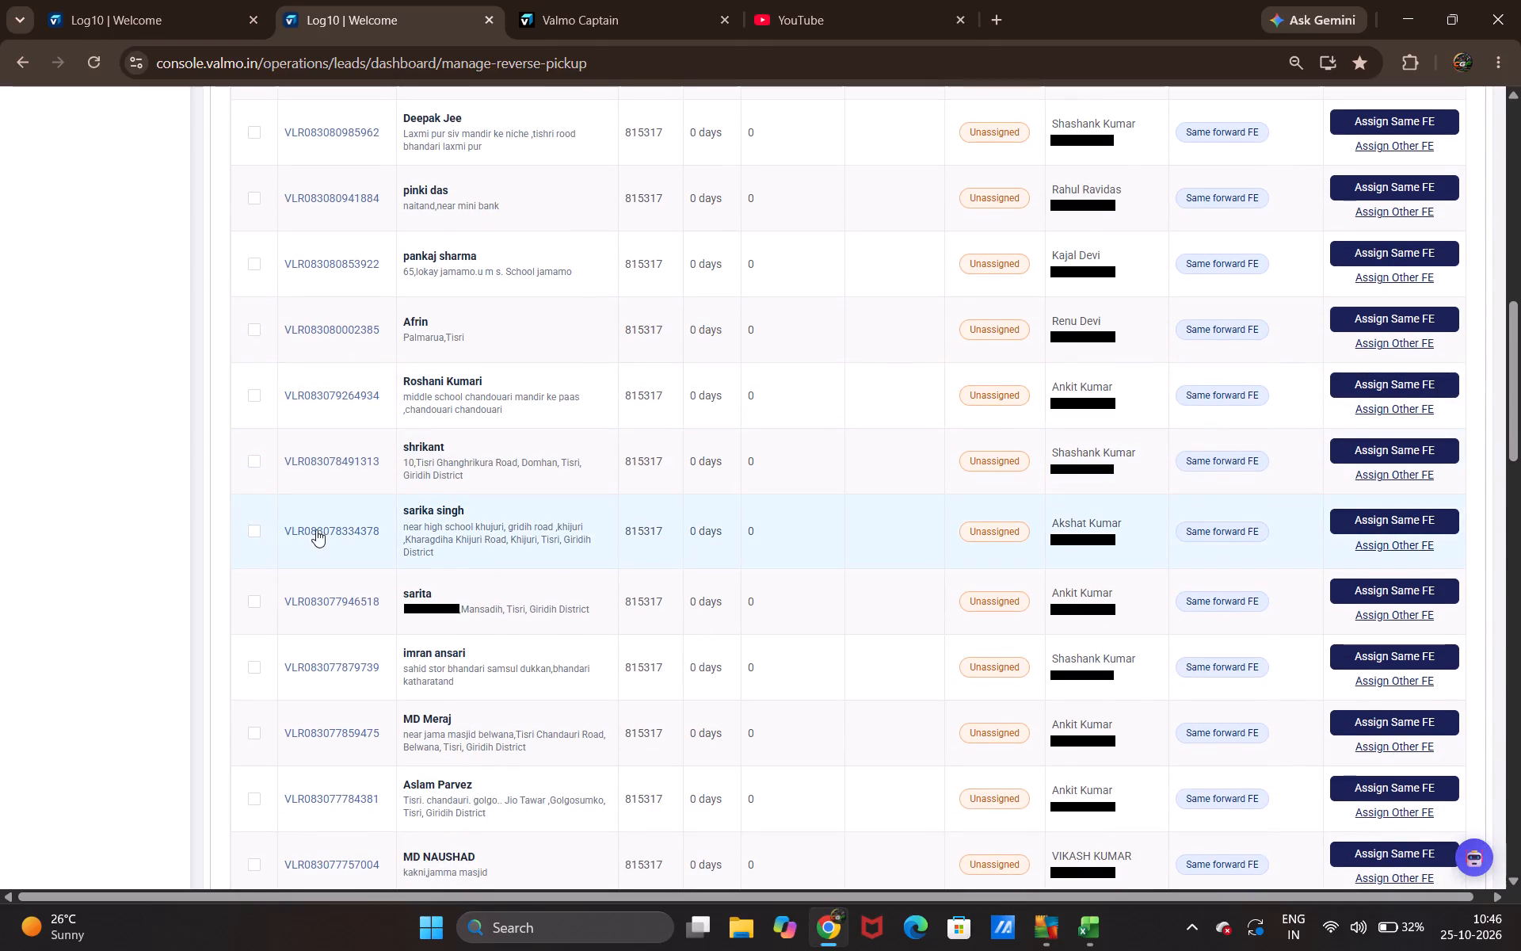
scroll(483, 533, "down", 1)
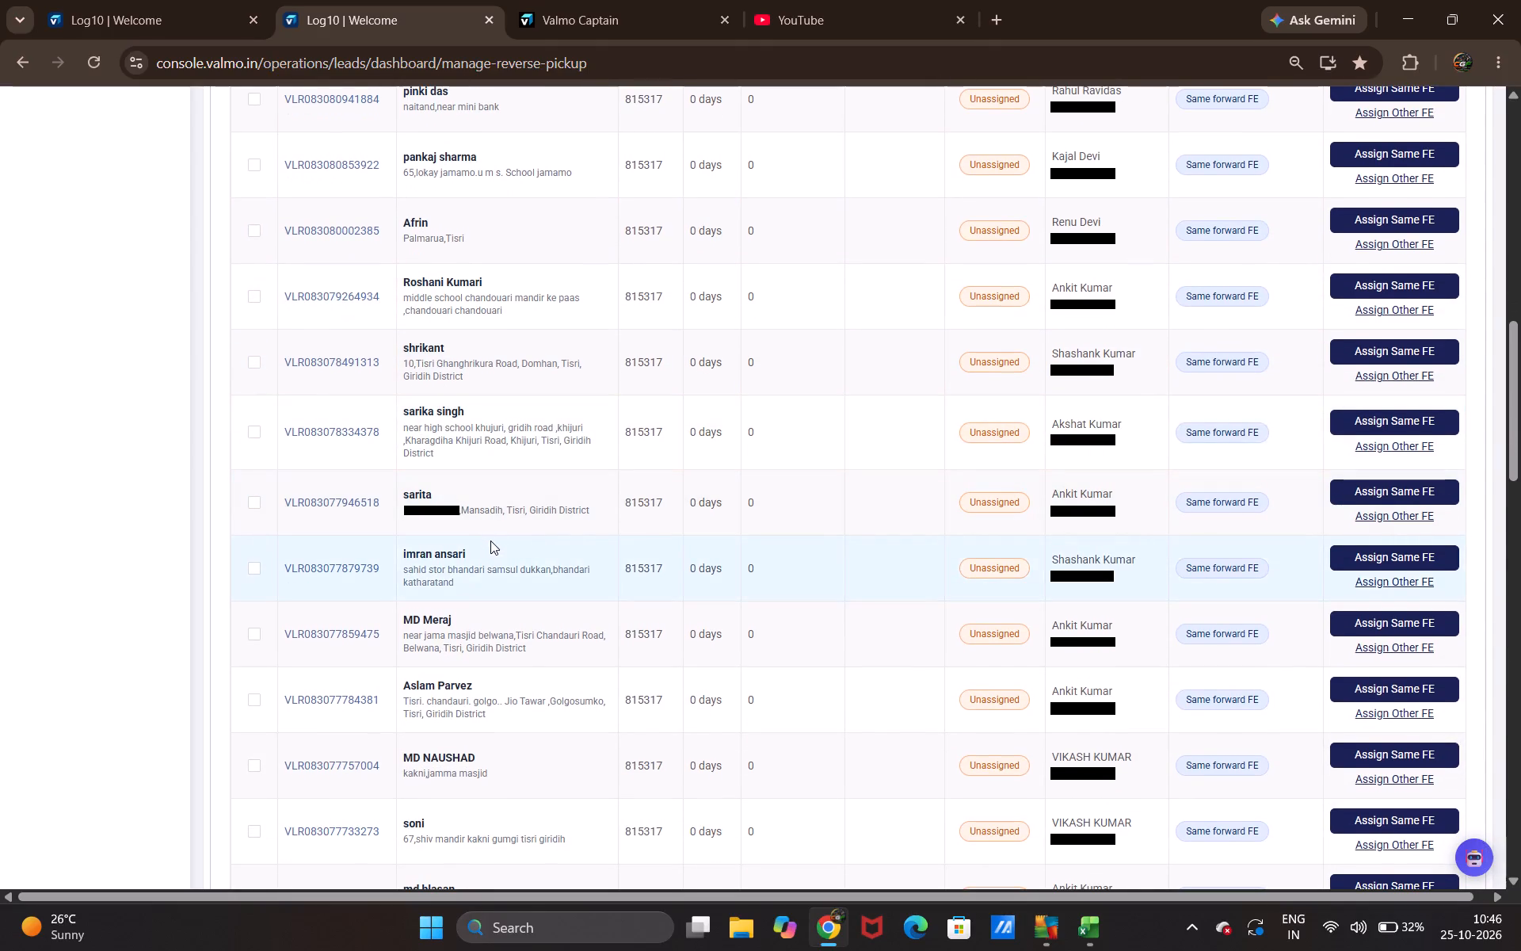
scroll(788, 596, "down", 2)
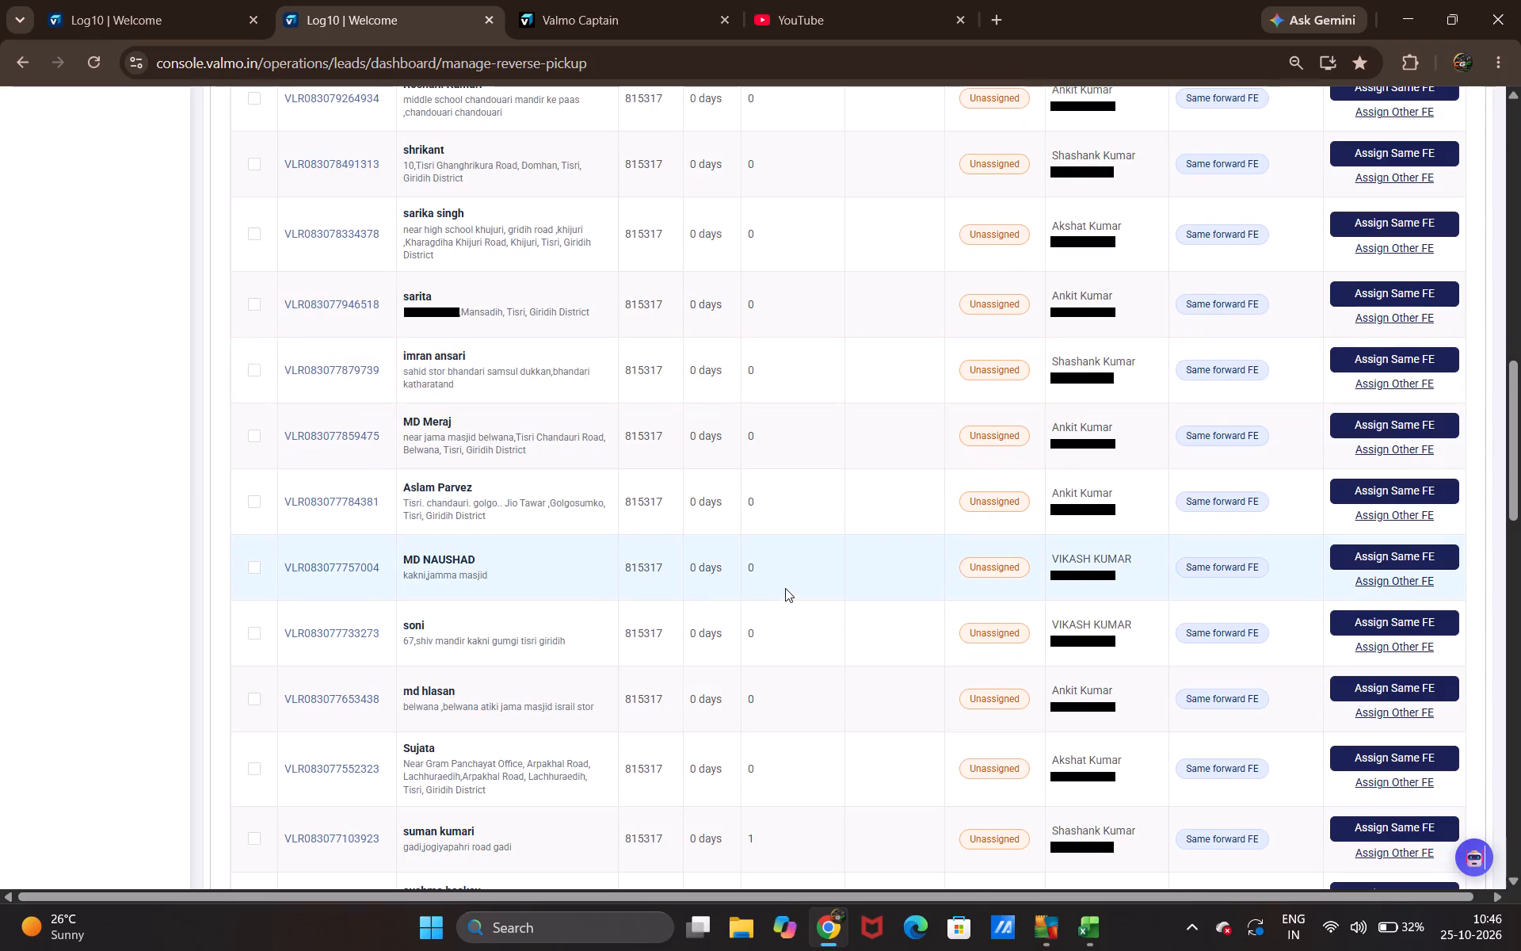
scroll(785, 586, "down", 1)
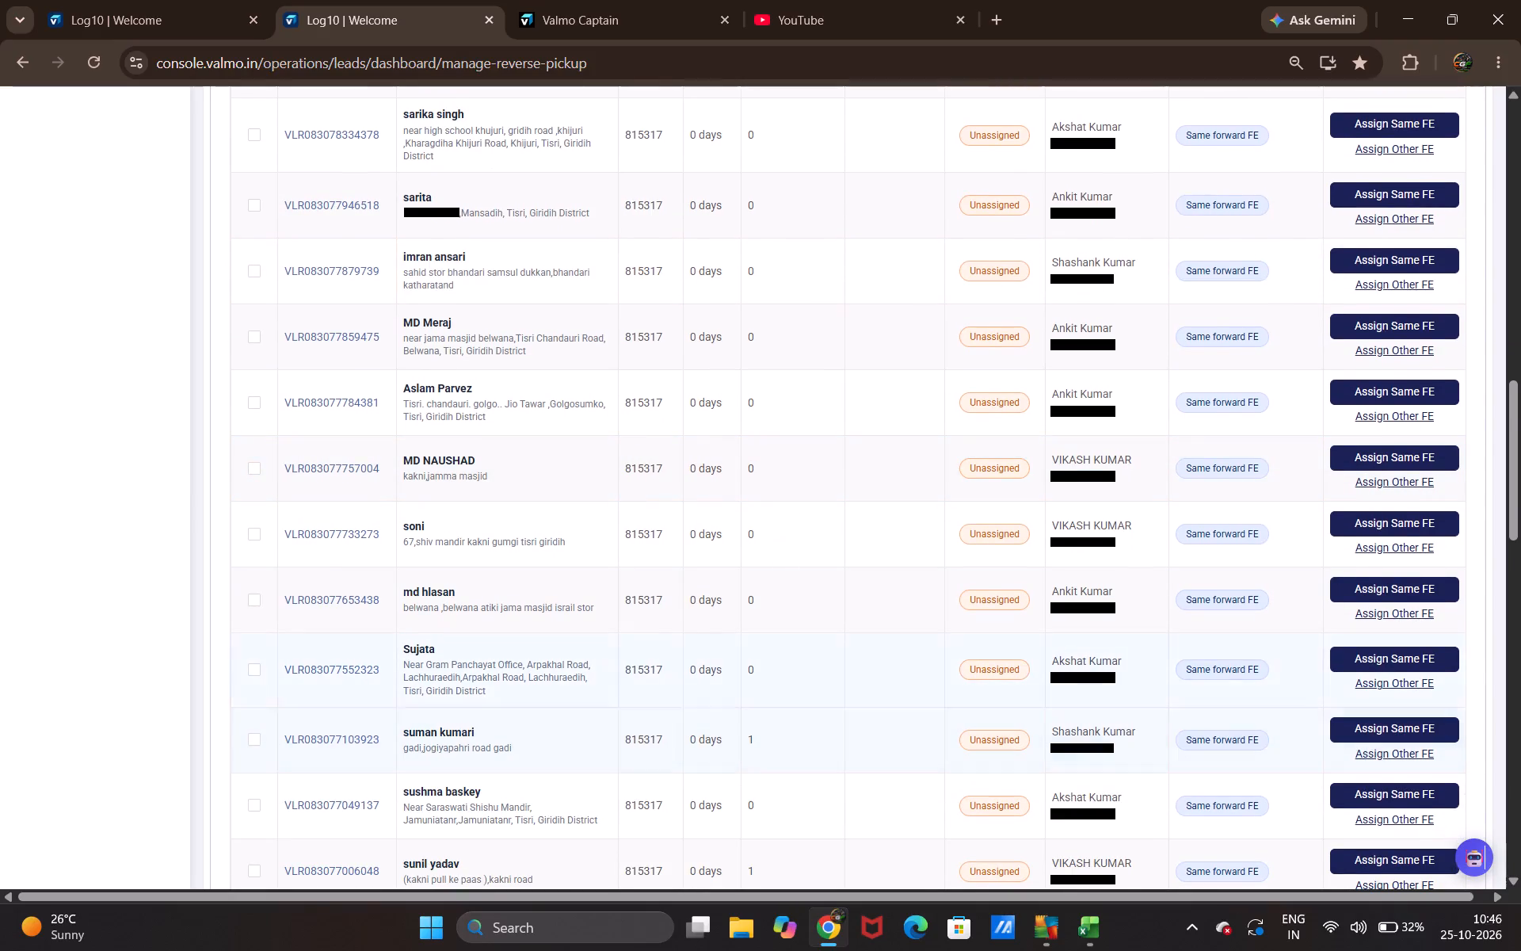
scroll(542, 641, "down", 2)
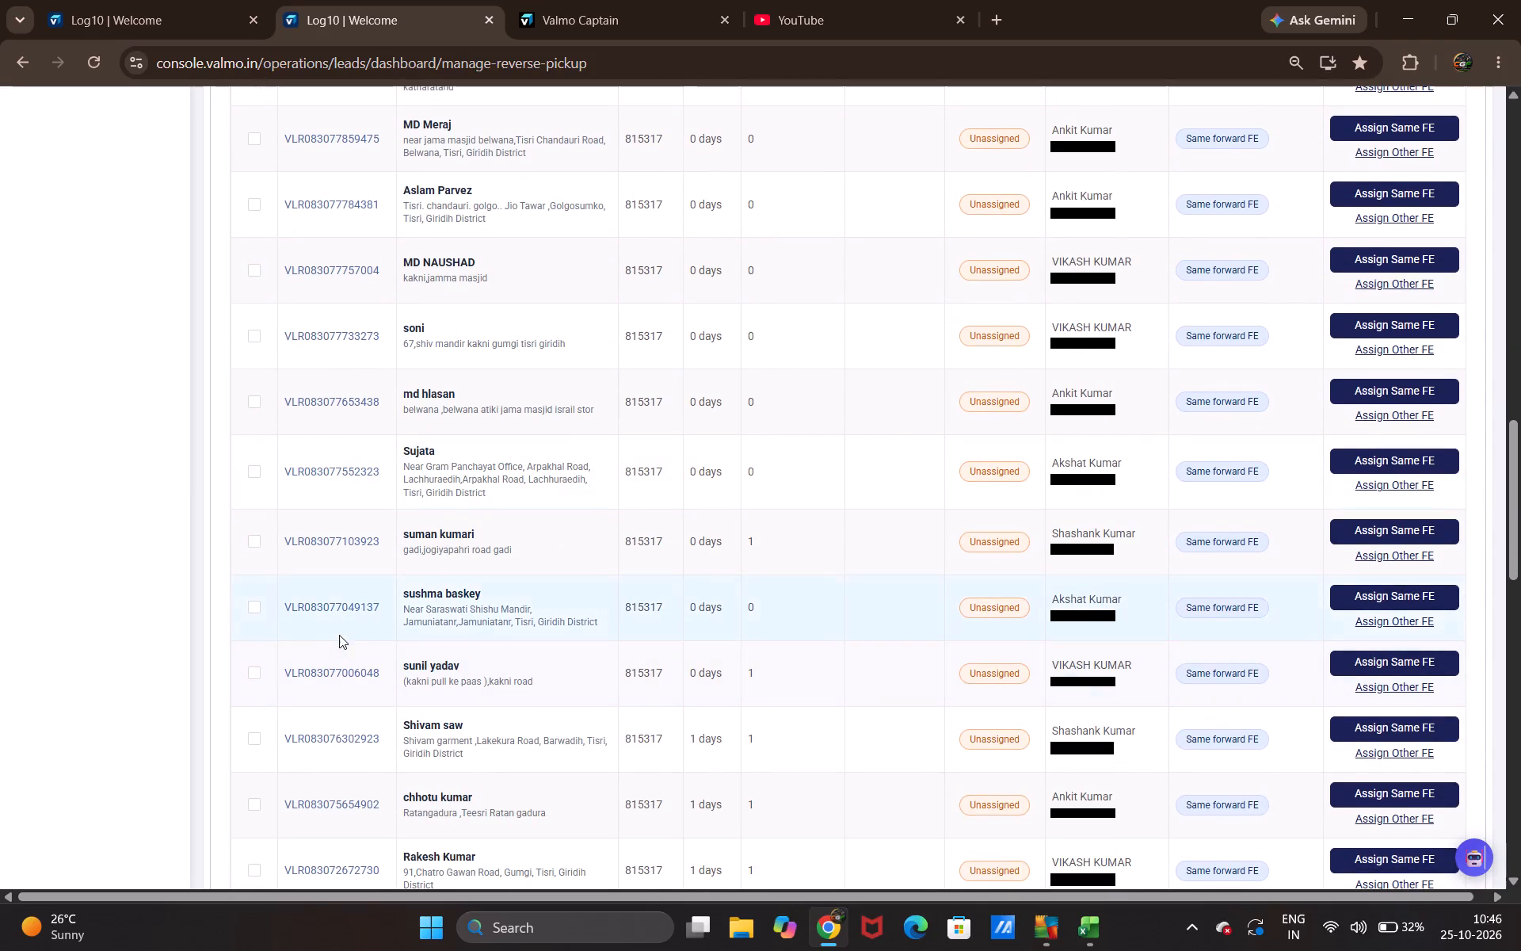
left_click(256, 610)
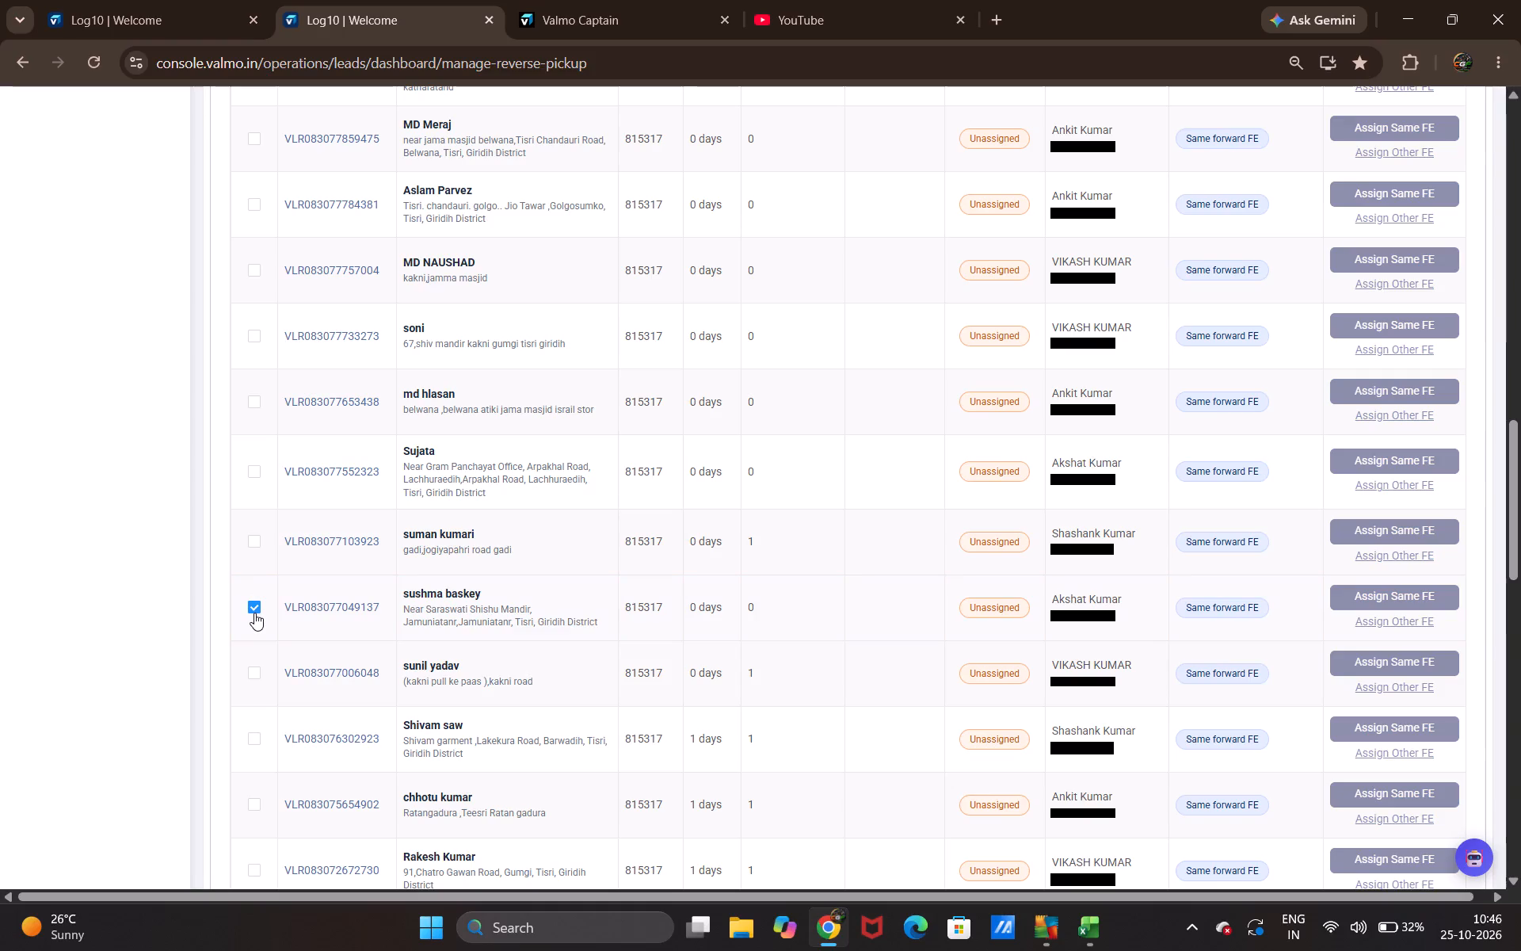
scroll(364, 628, "down", 2)
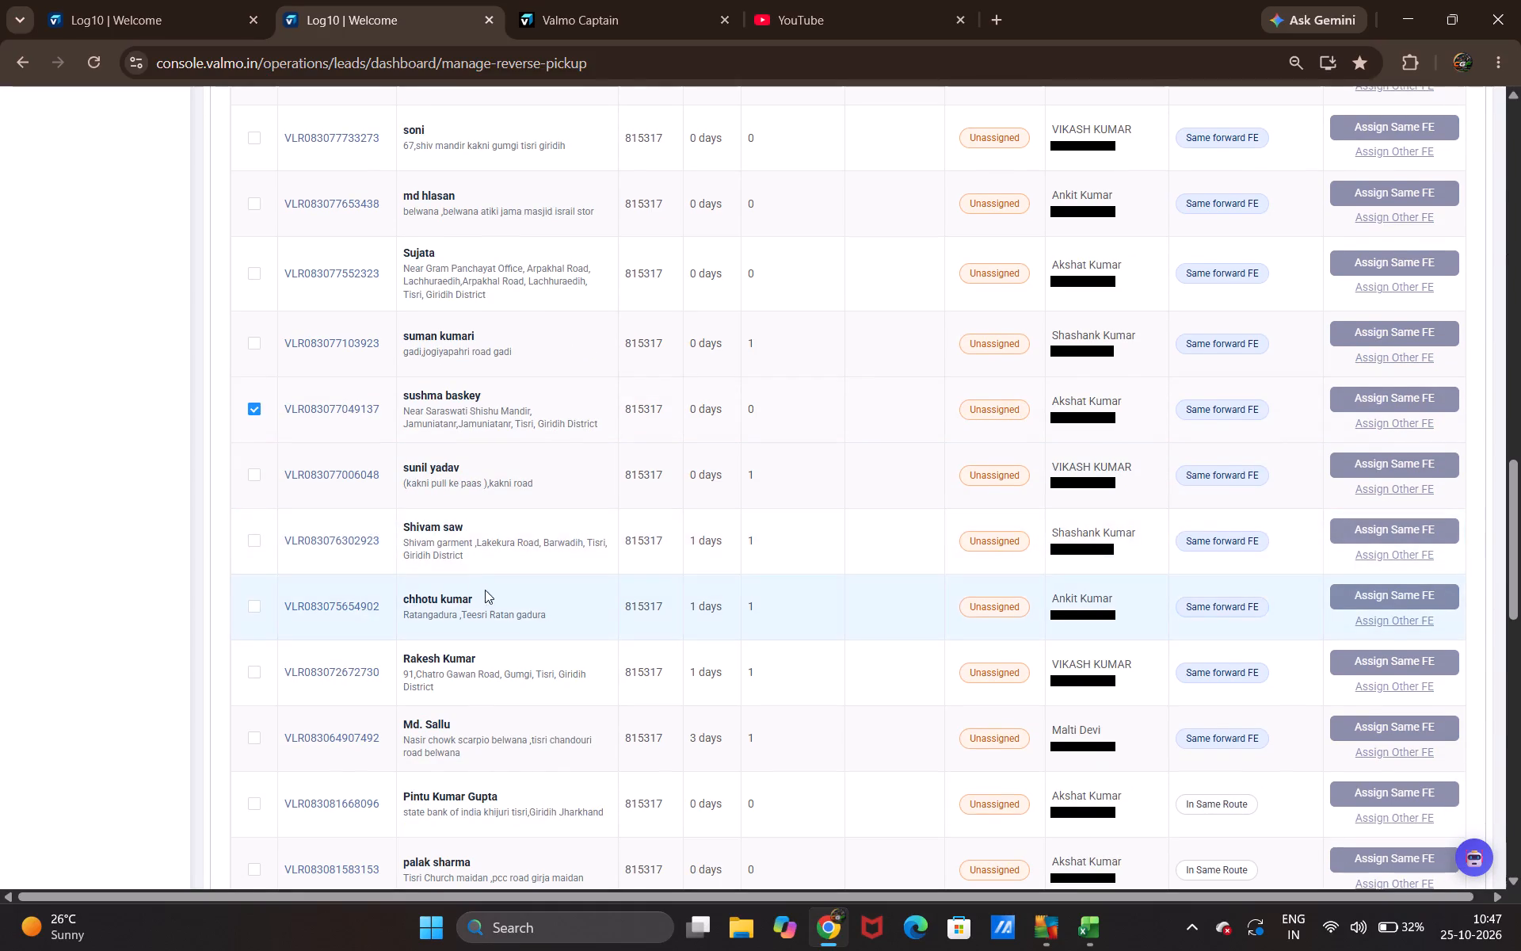
scroll(552, 601, "down", 1)
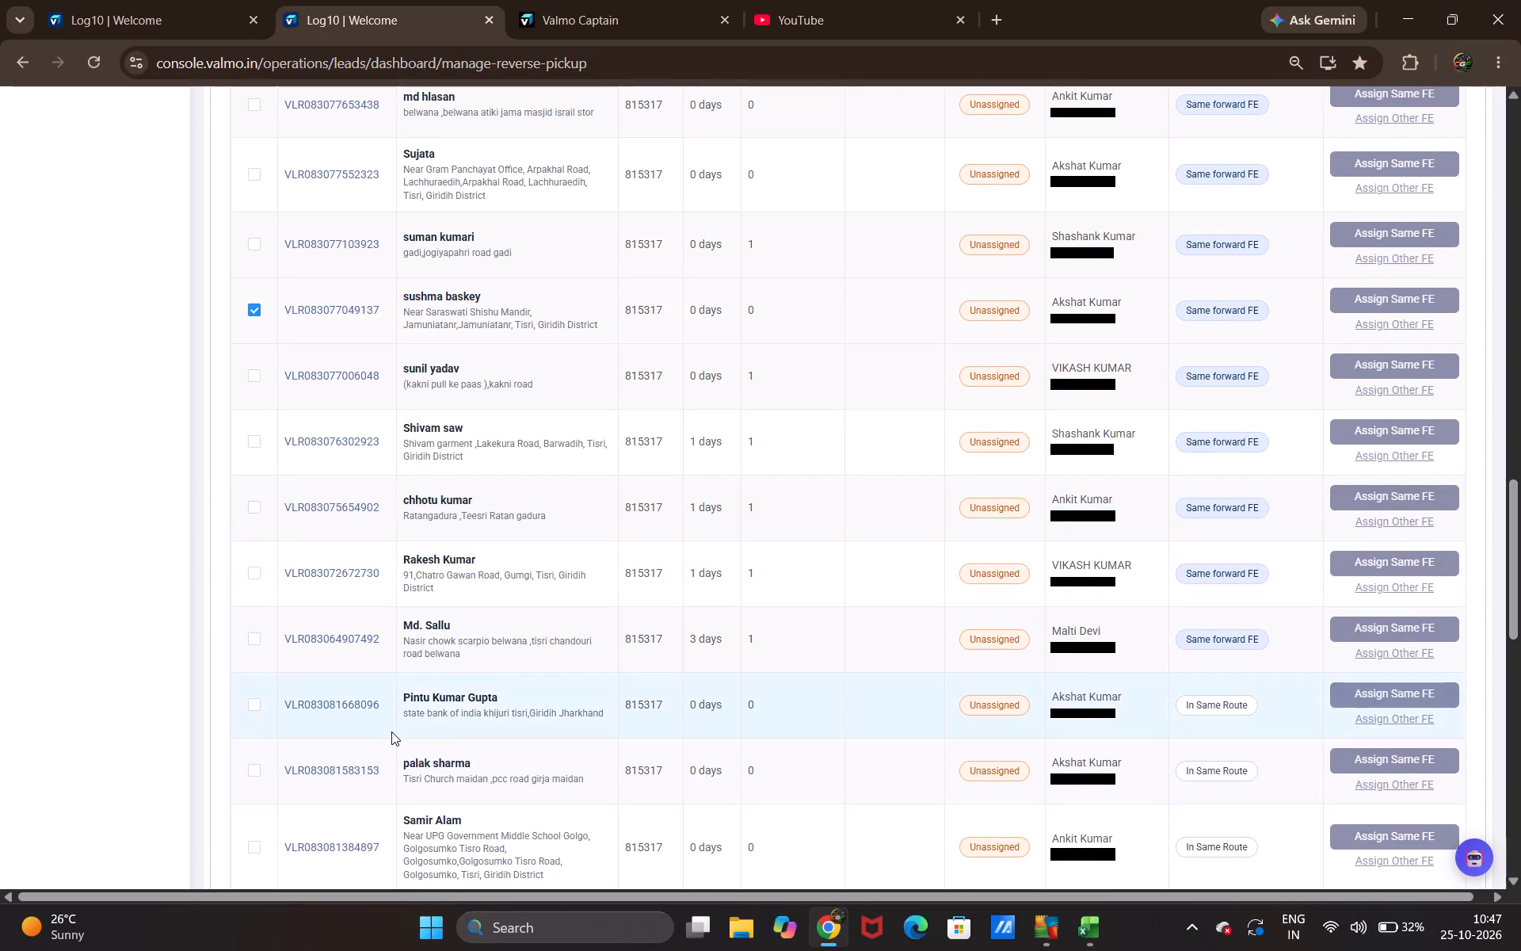
scroll(433, 723, "down", 1)
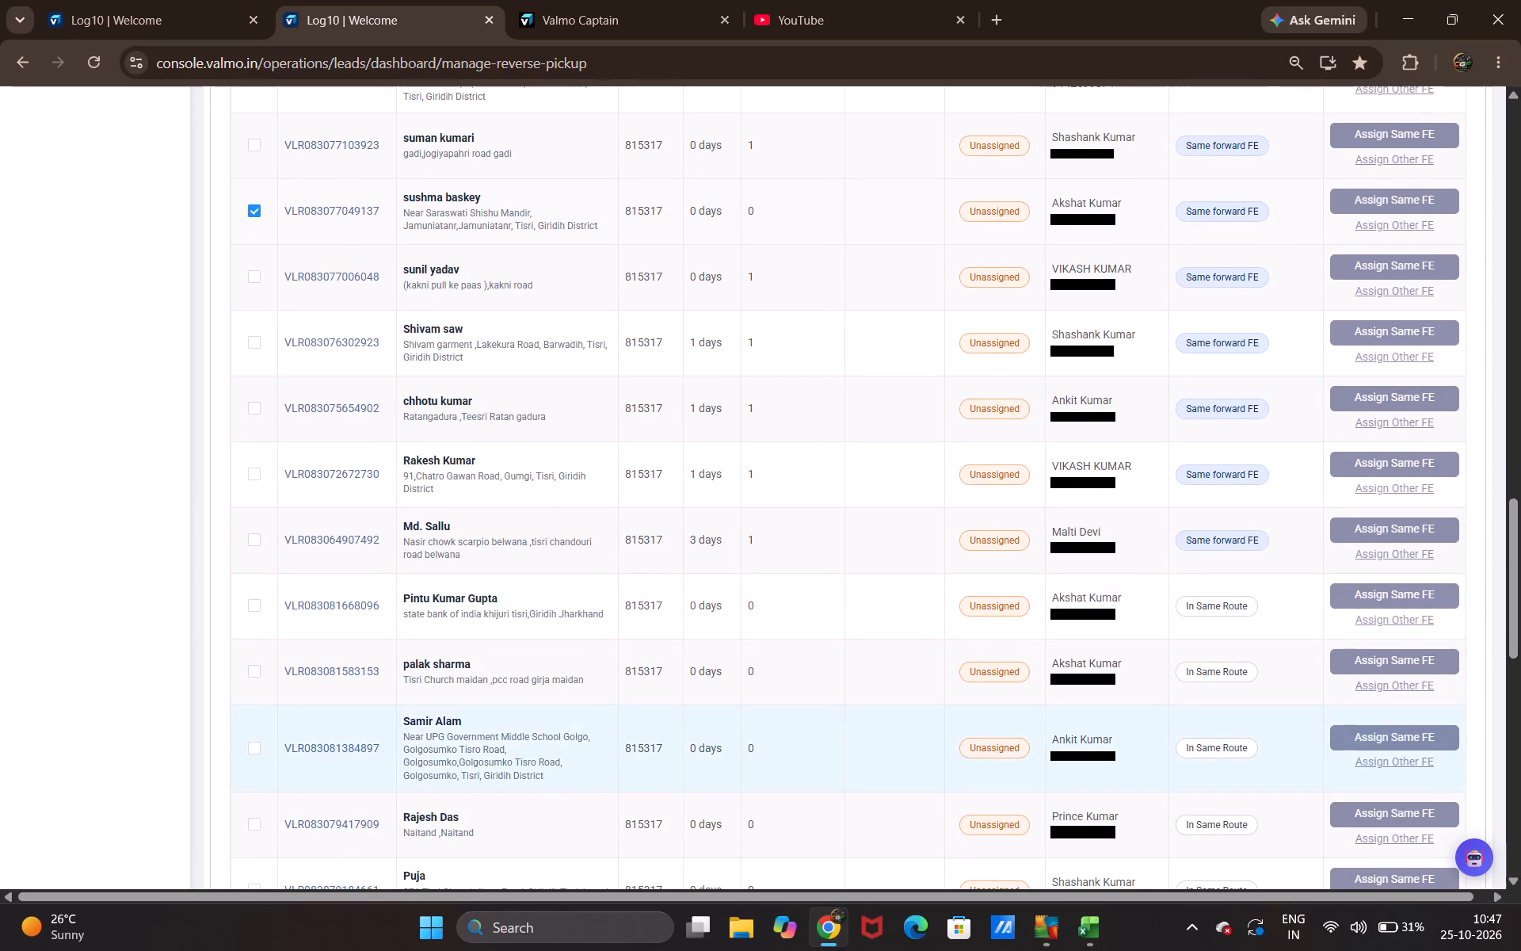
left_click(252, 670)
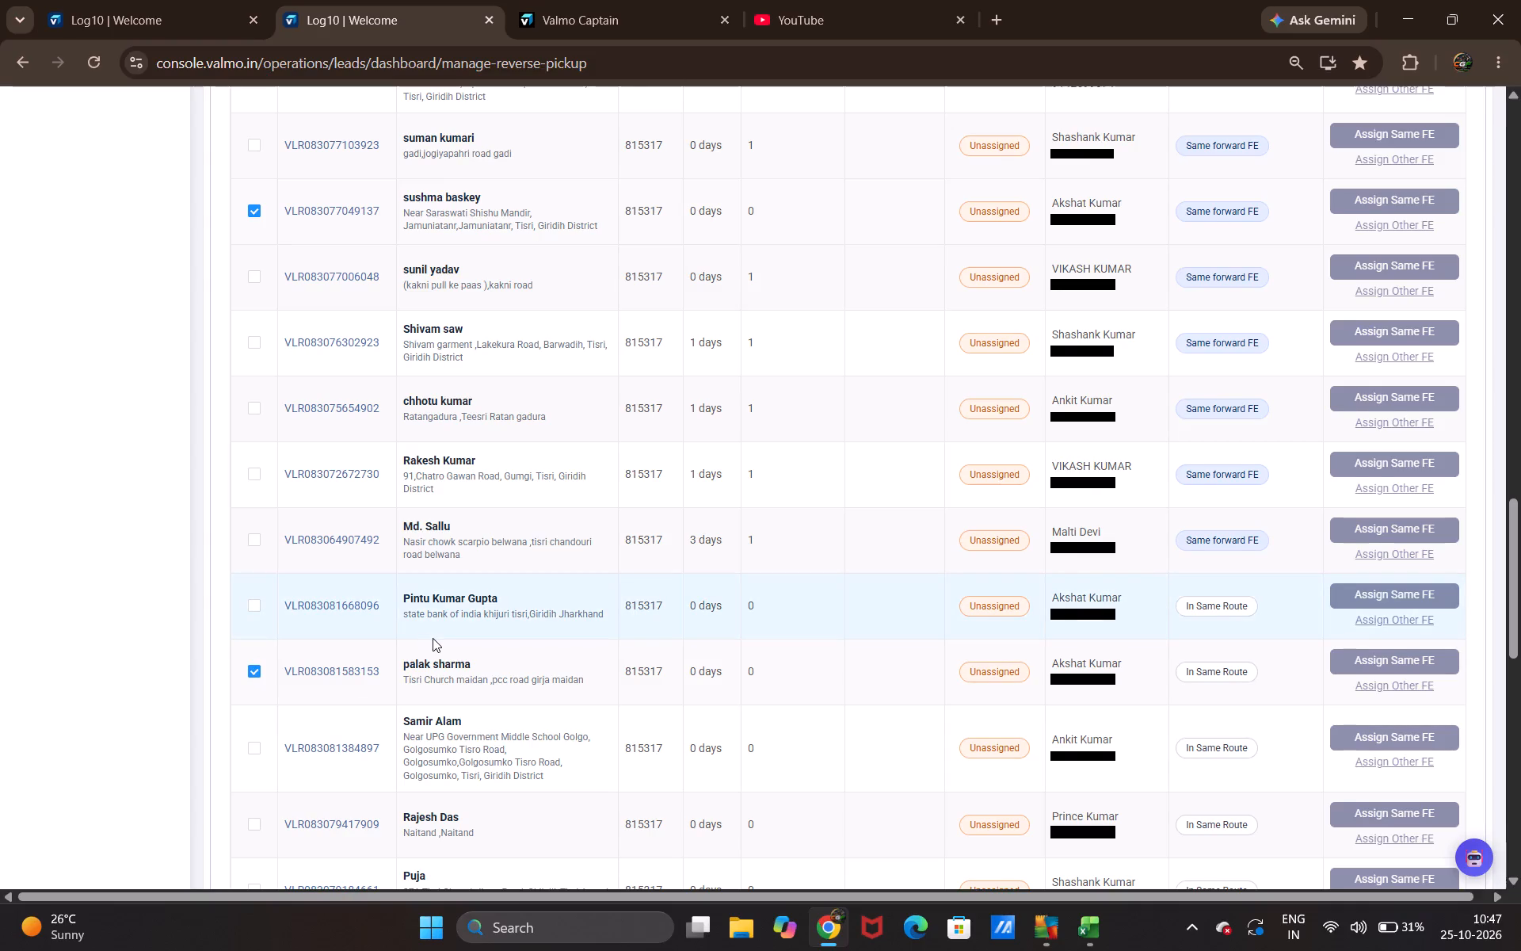
scroll(440, 641, "down", 1)
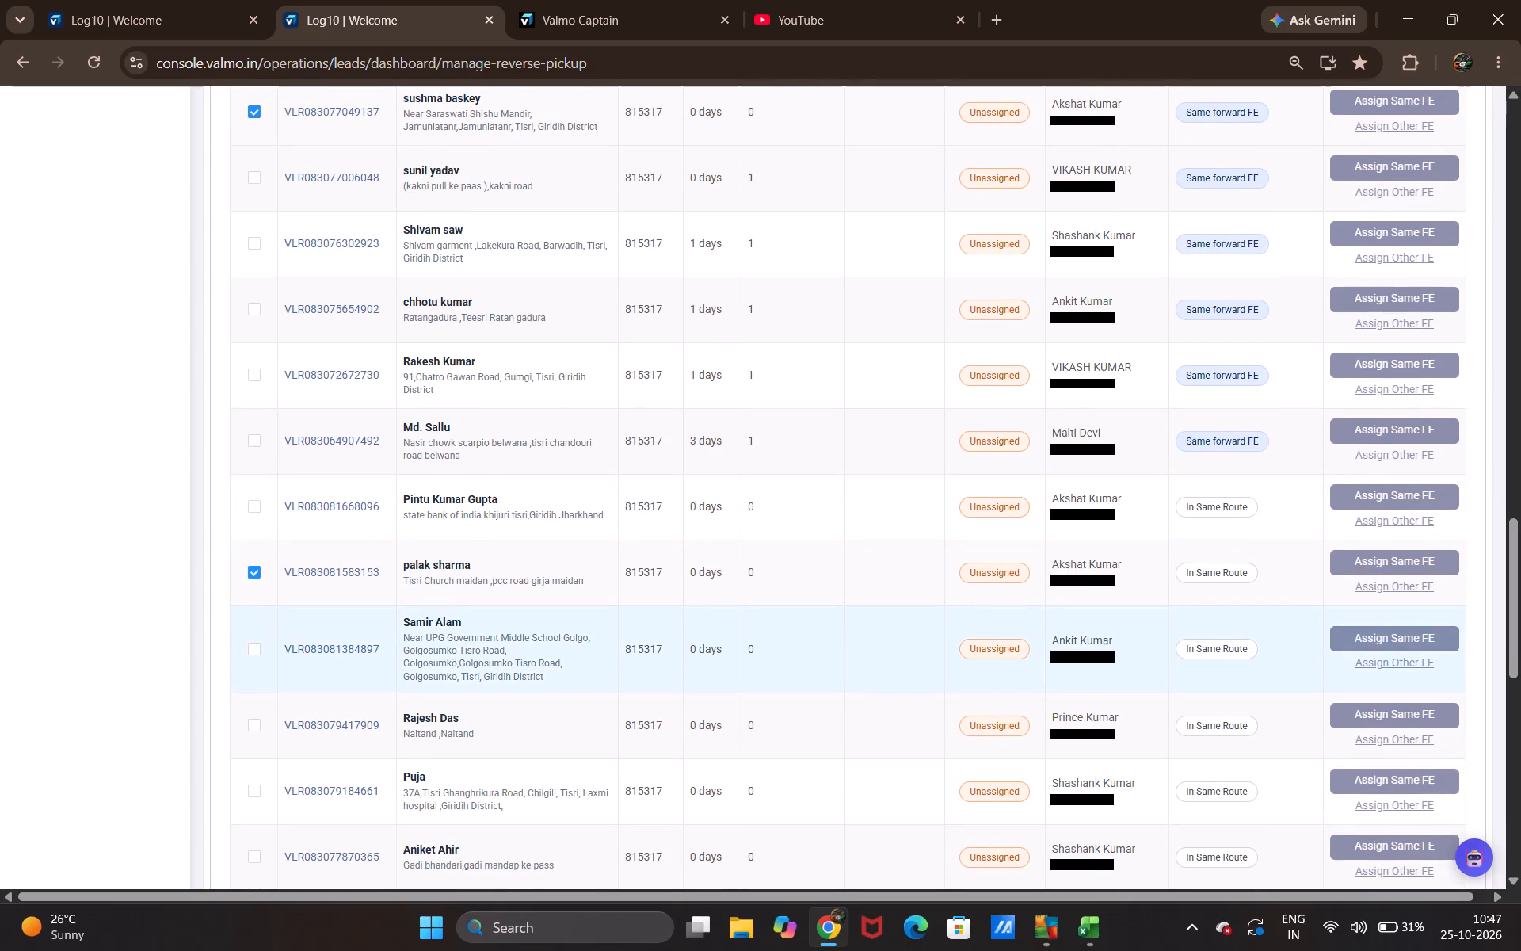
scroll(546, 656, "down", 1)
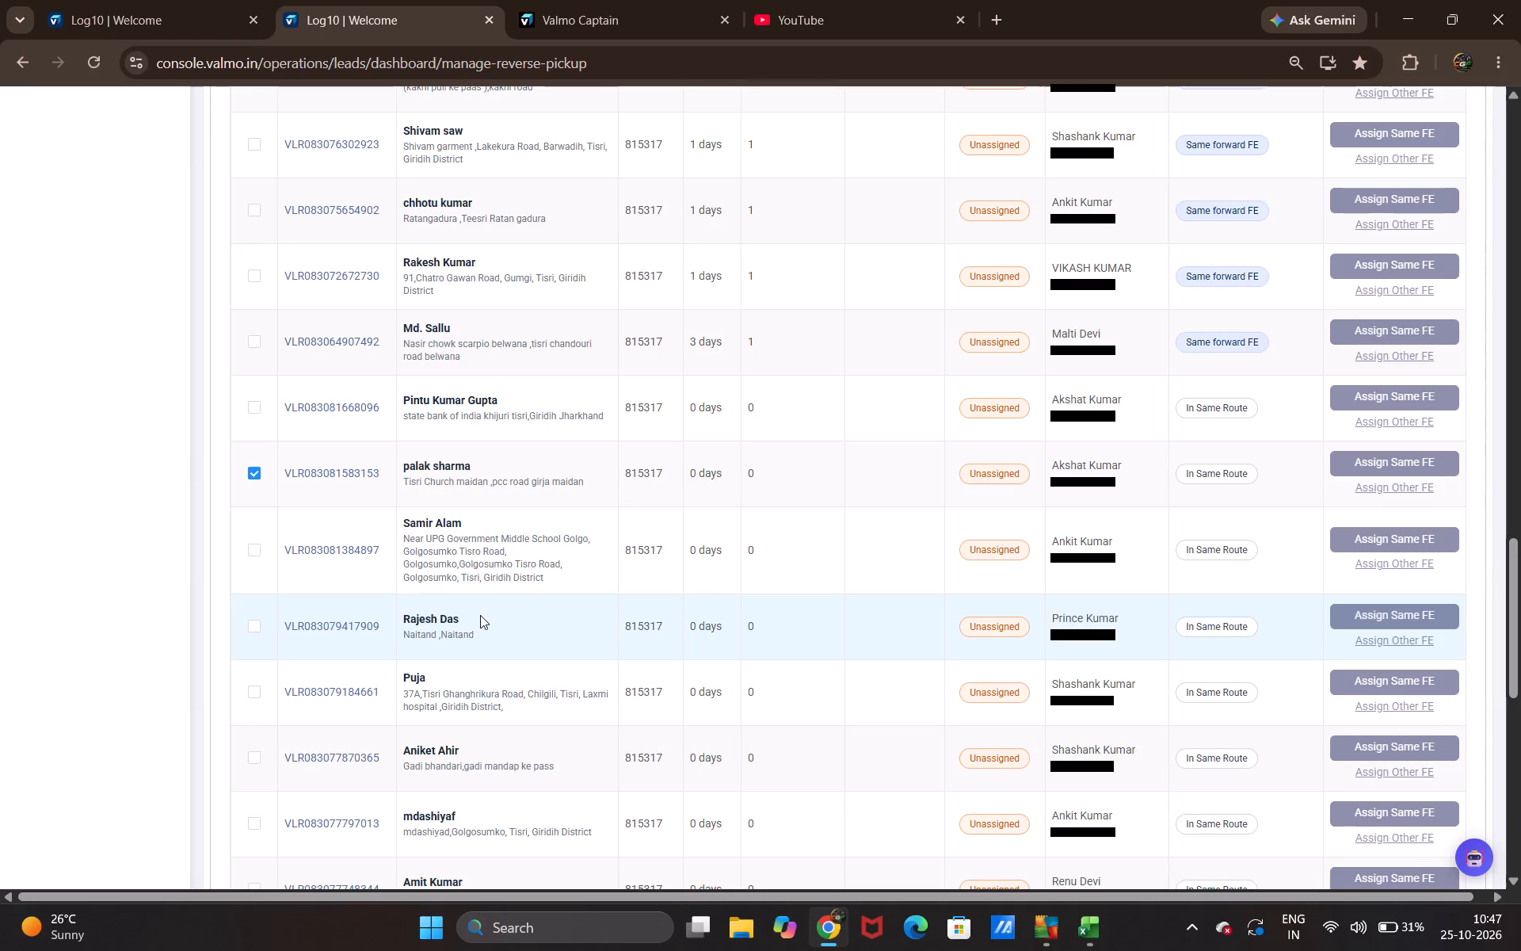
scroll(428, 523, "down", 2)
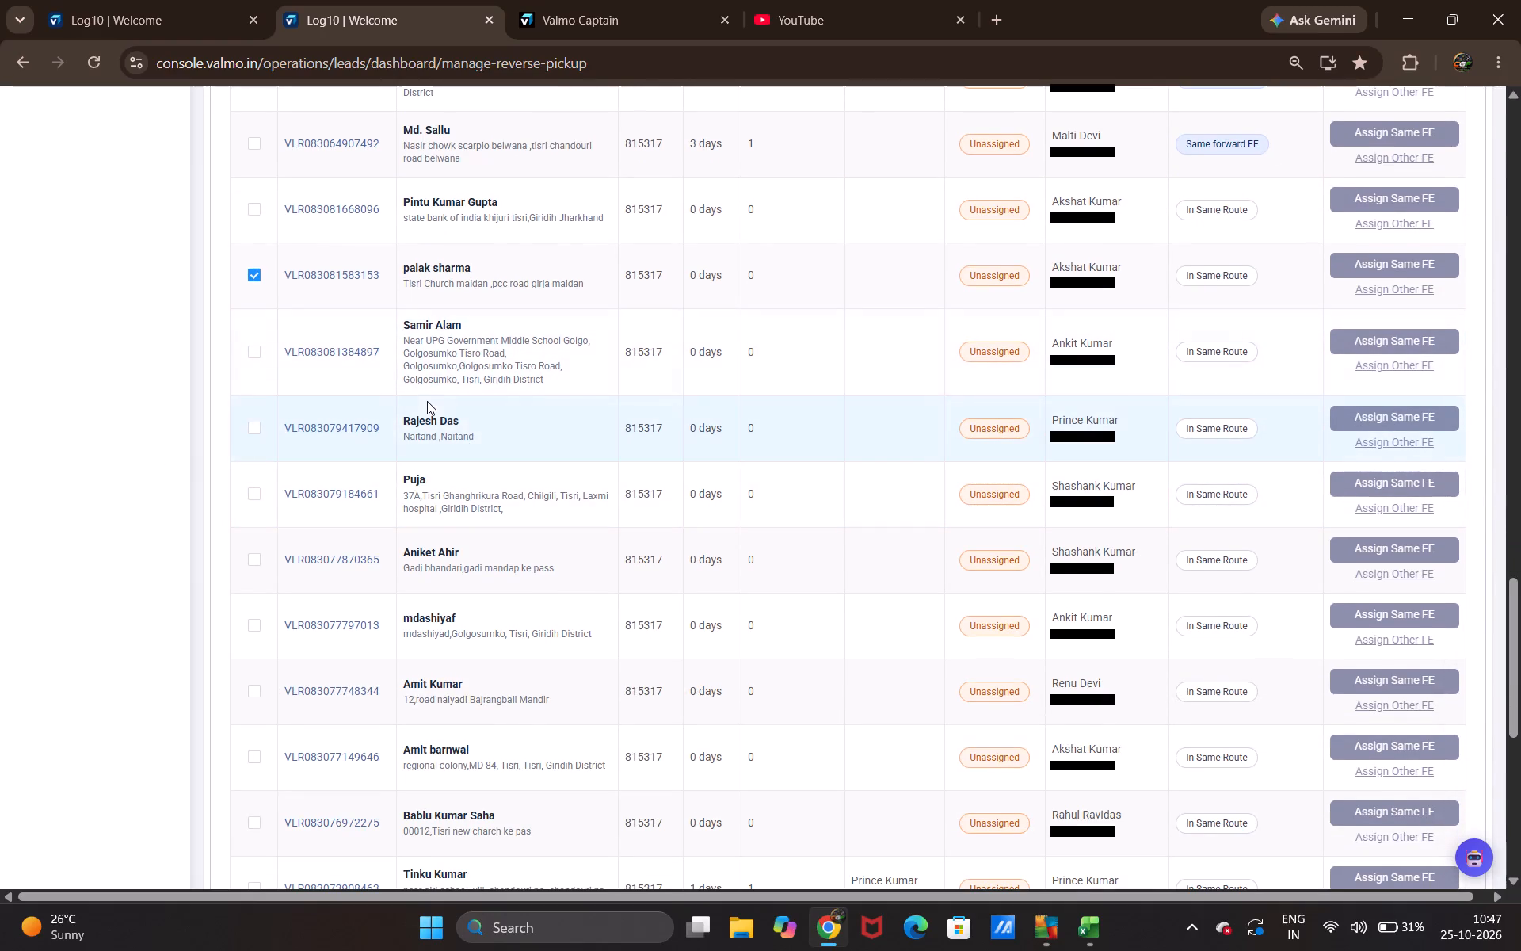
scroll(433, 403, "down", 2)
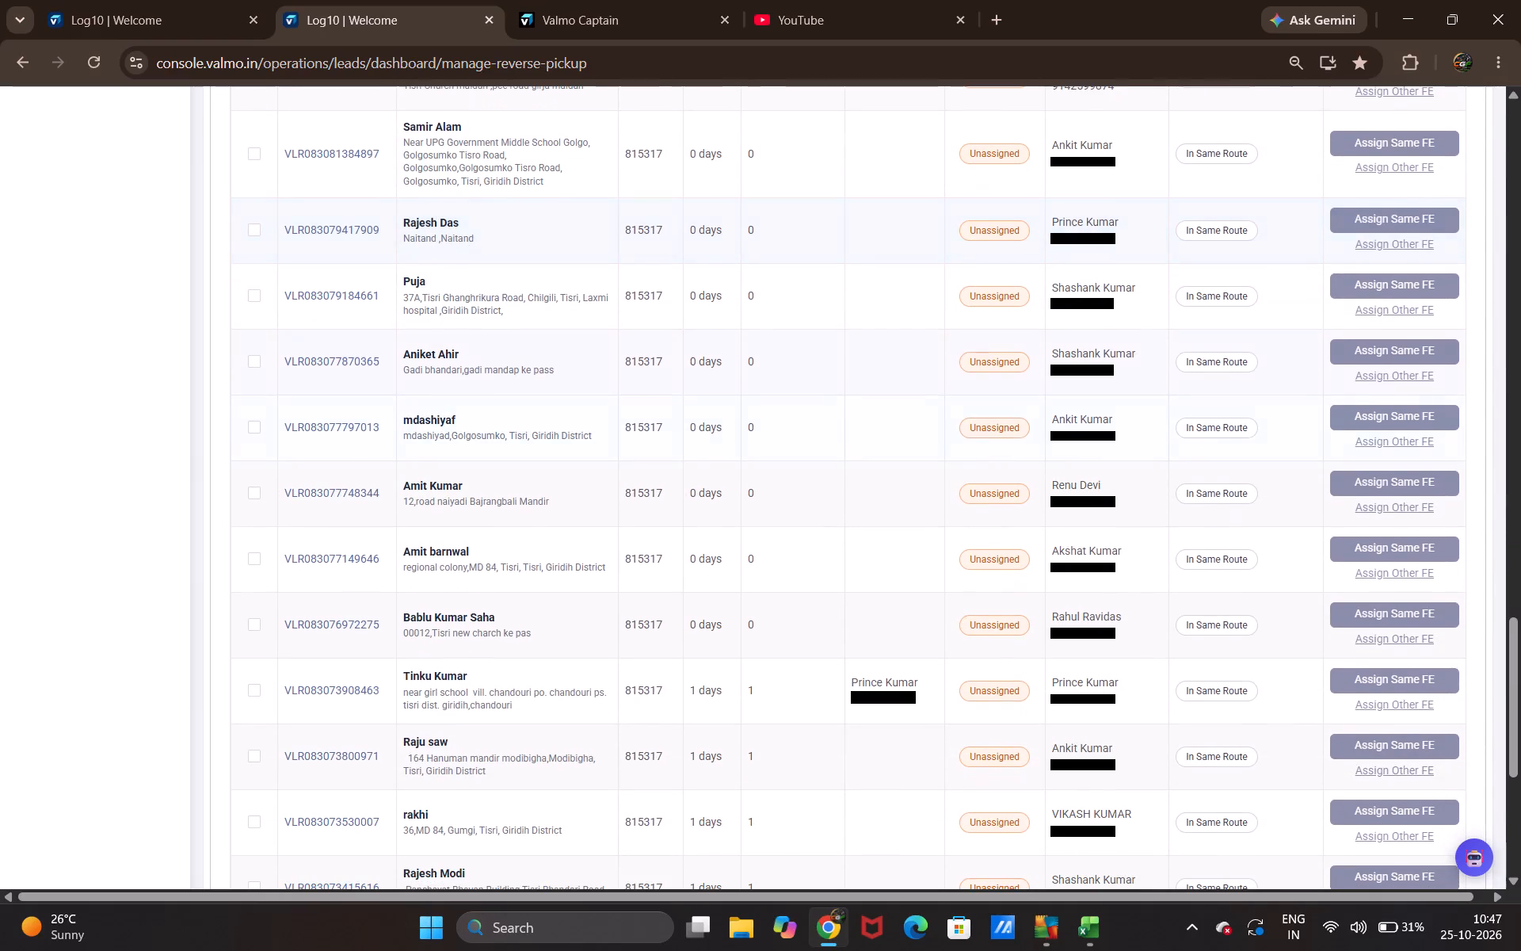
scroll(588, 375, "down", 2)
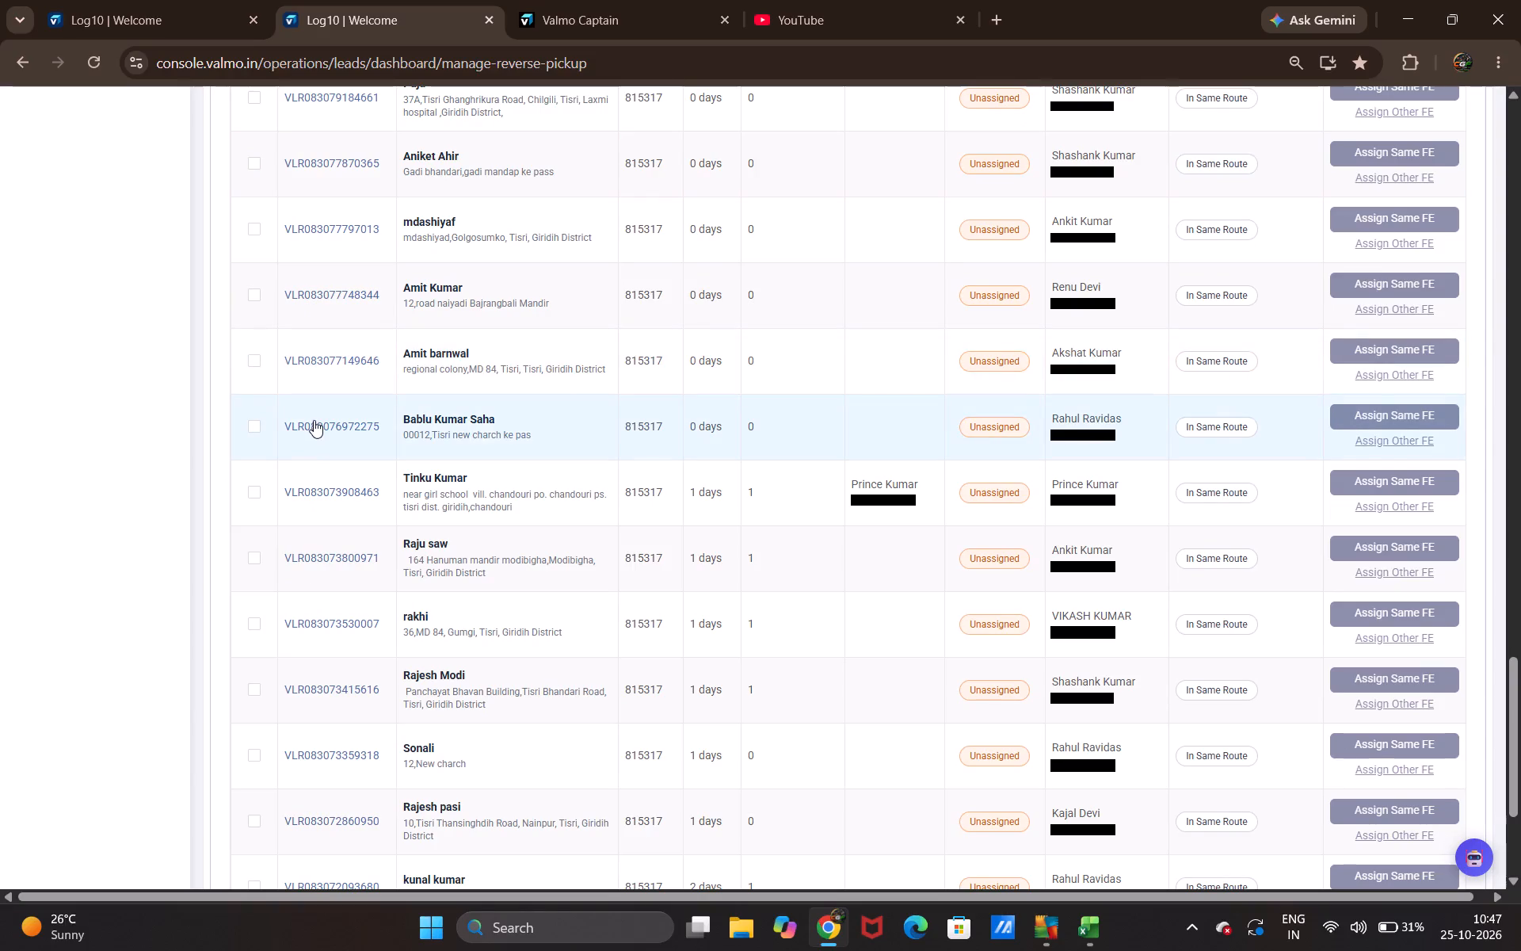
left_click(255, 357)
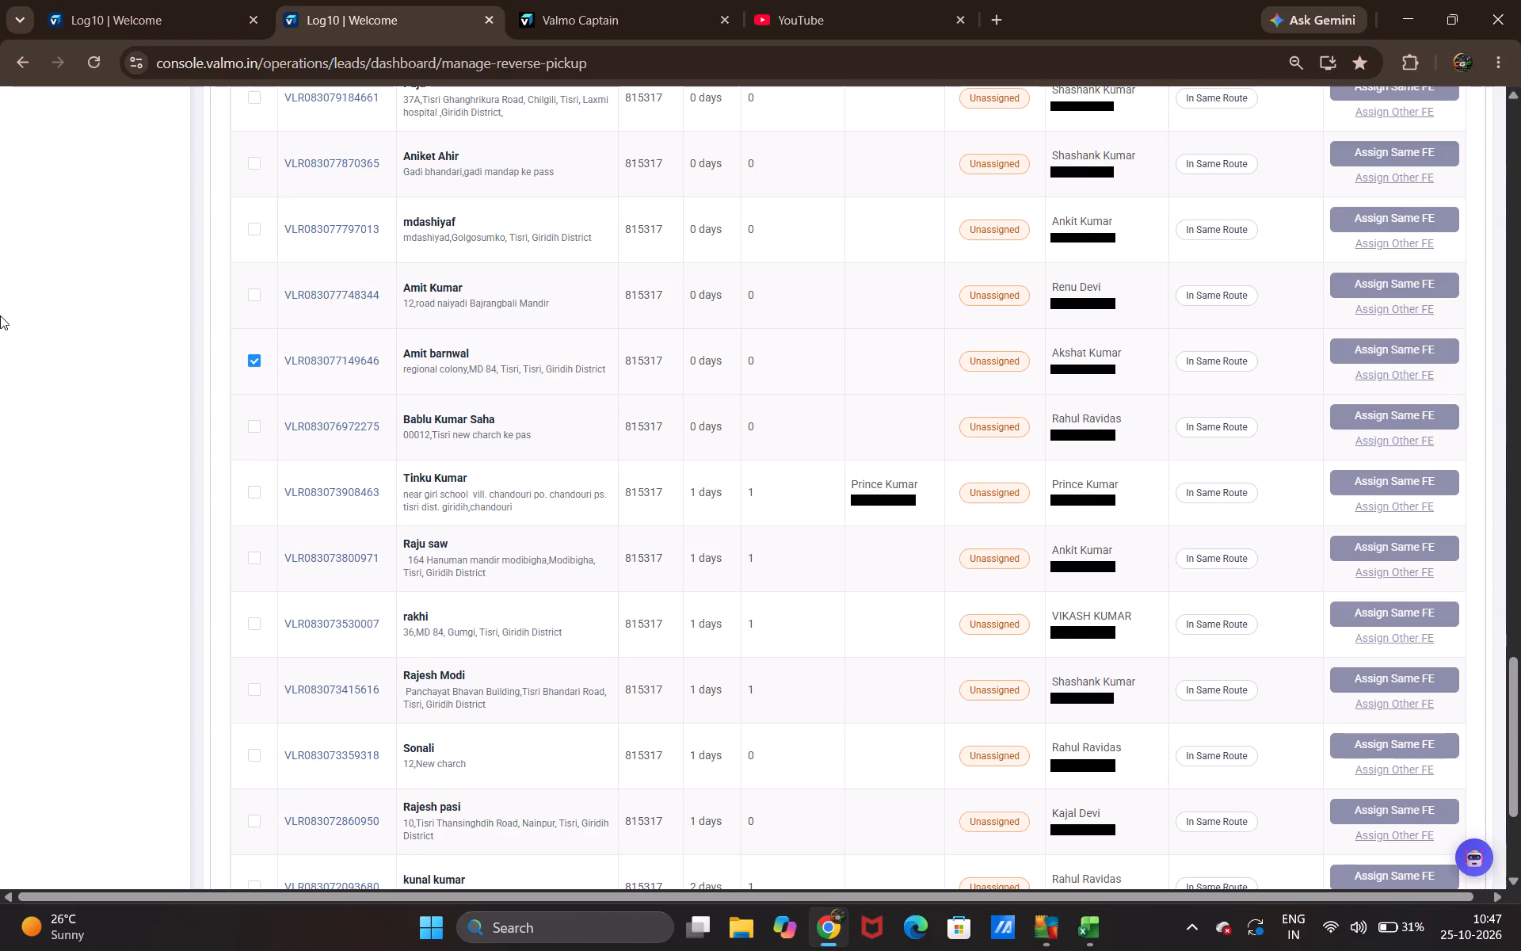
scroll(89, 372, "down", 1)
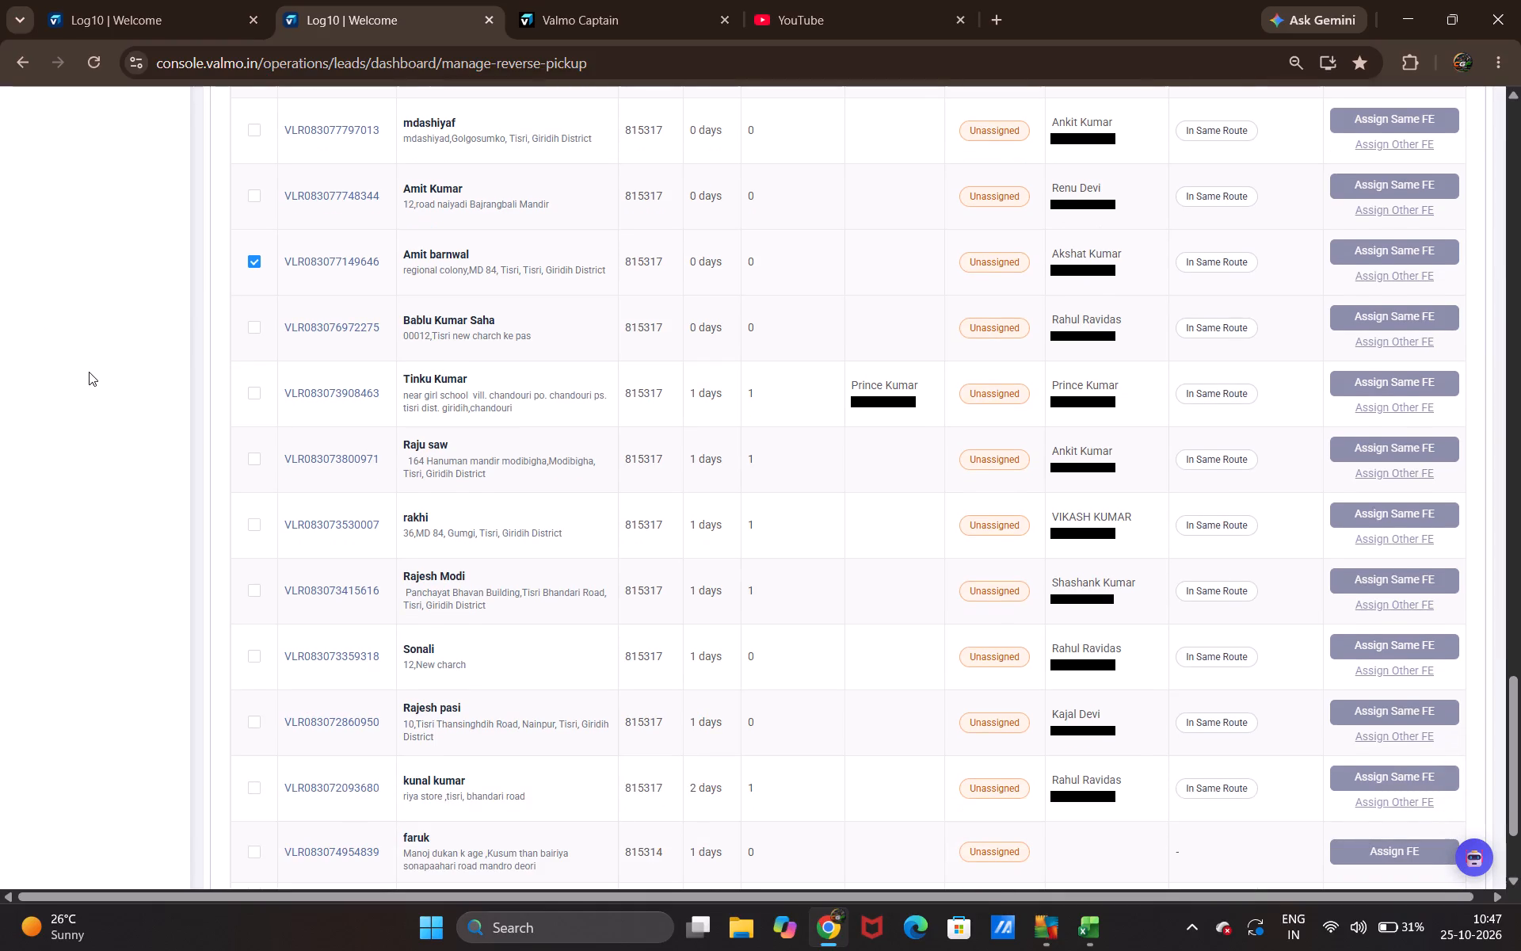
left_click(256, 330)
scroll(394, 347, "down", 1)
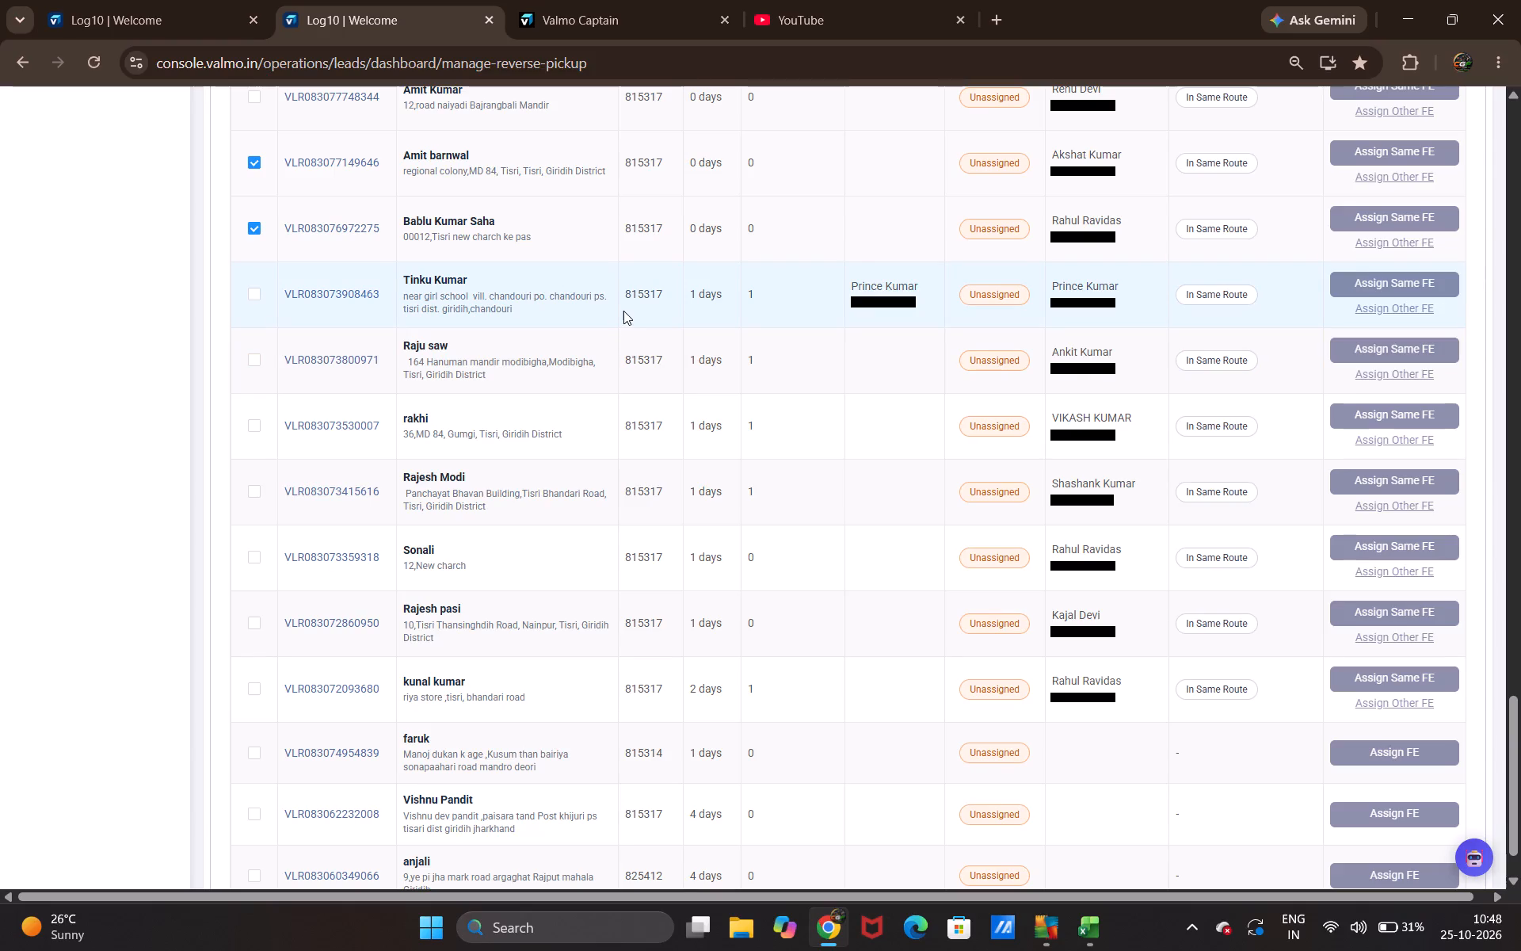
scroll(478, 395, "down", 1)
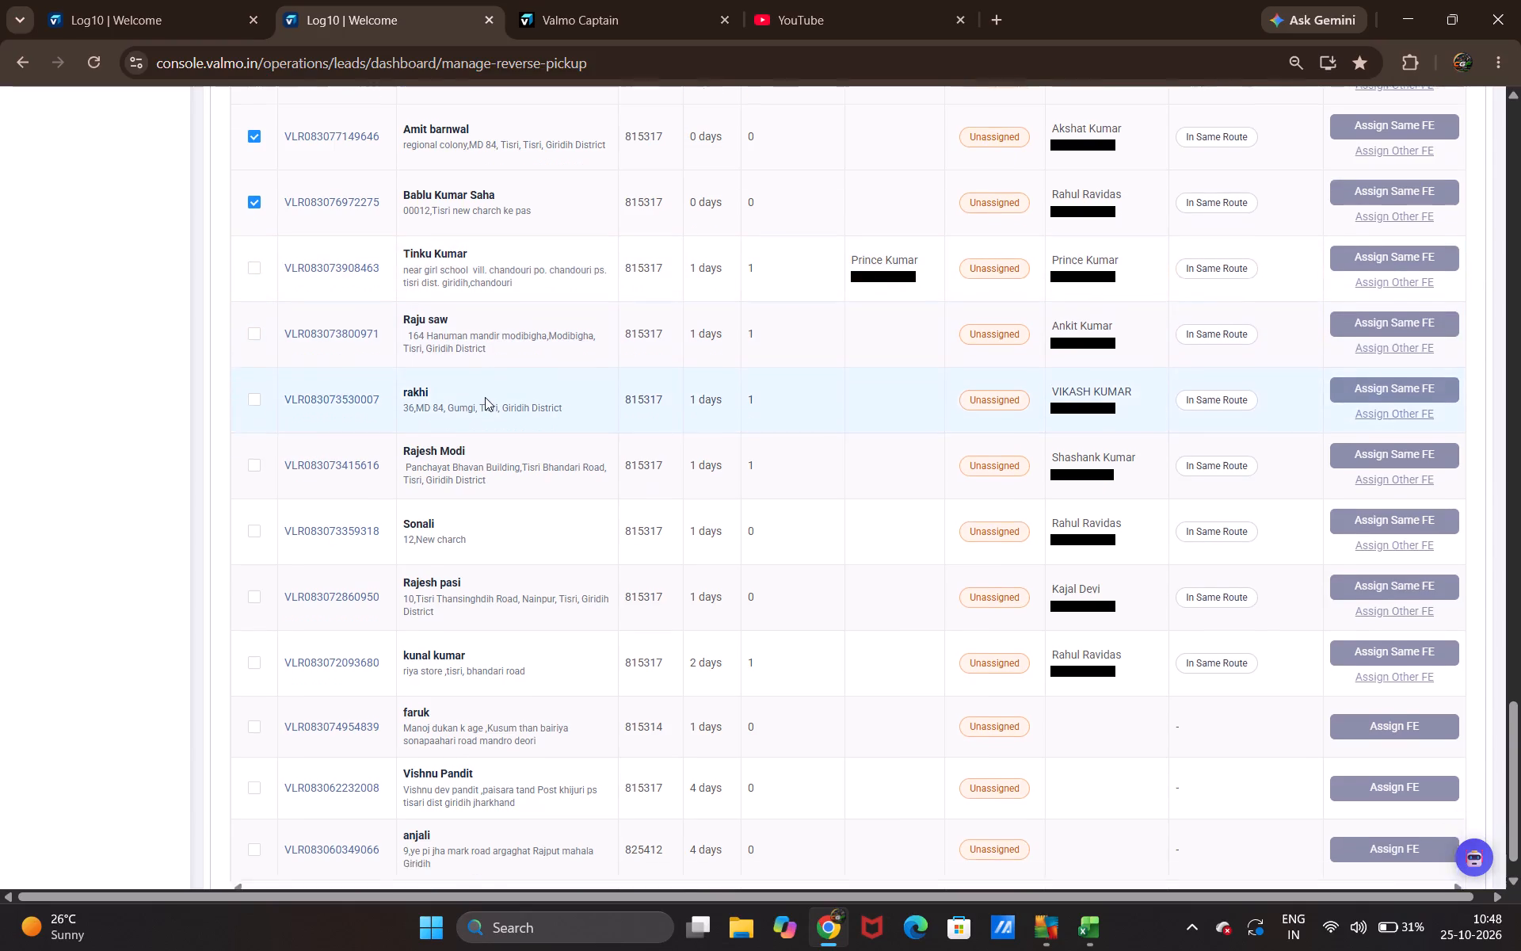
scroll(738, 454, "down", 2)
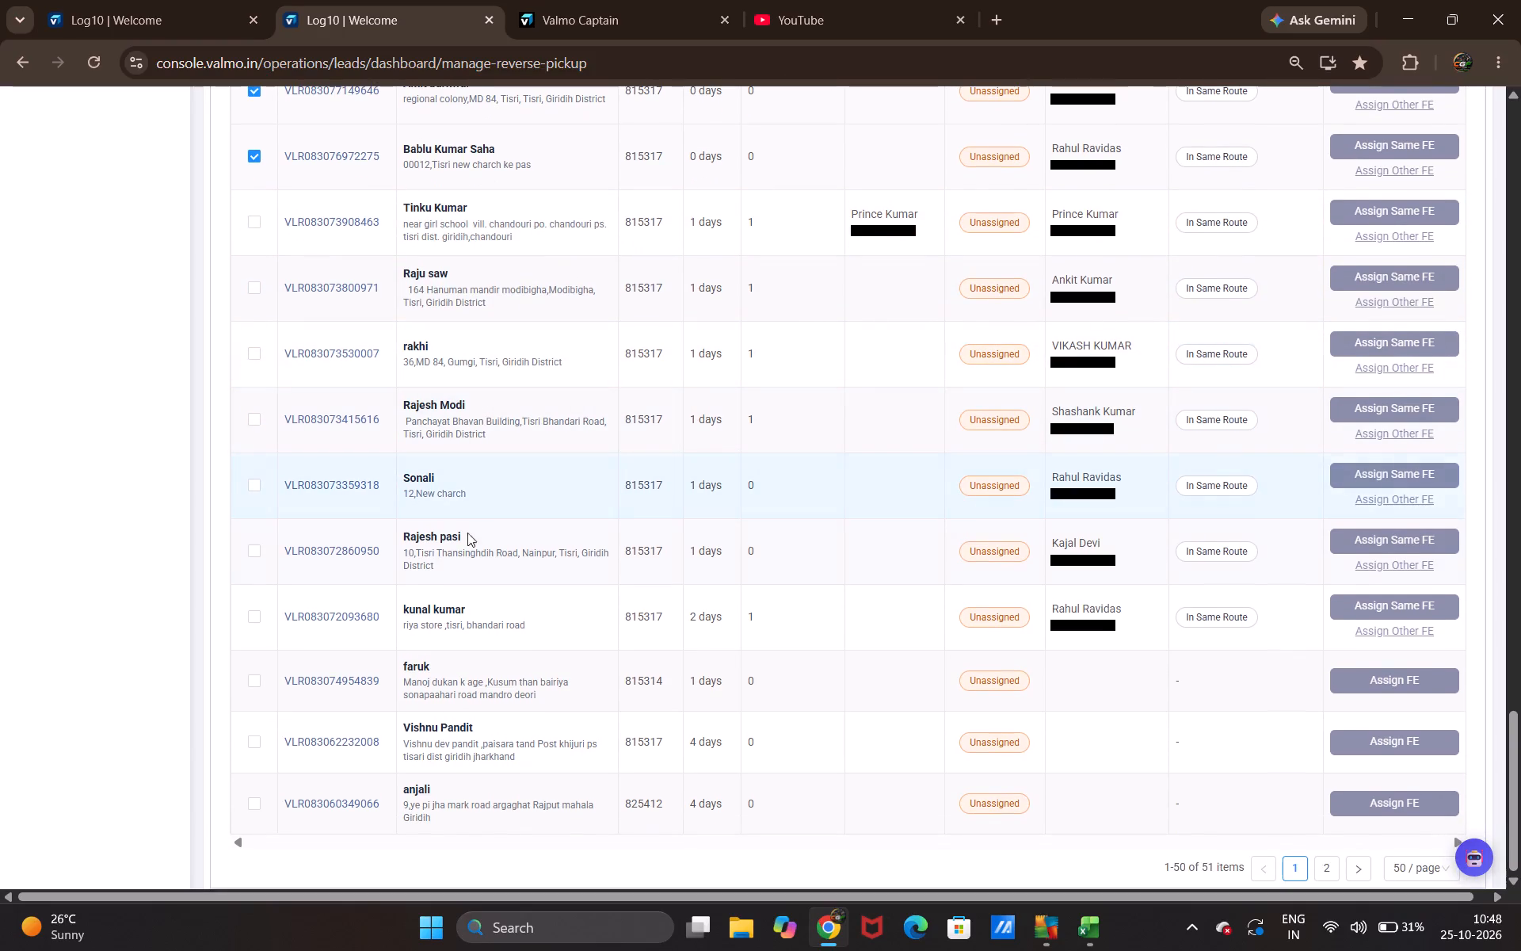
left_click(255, 485)
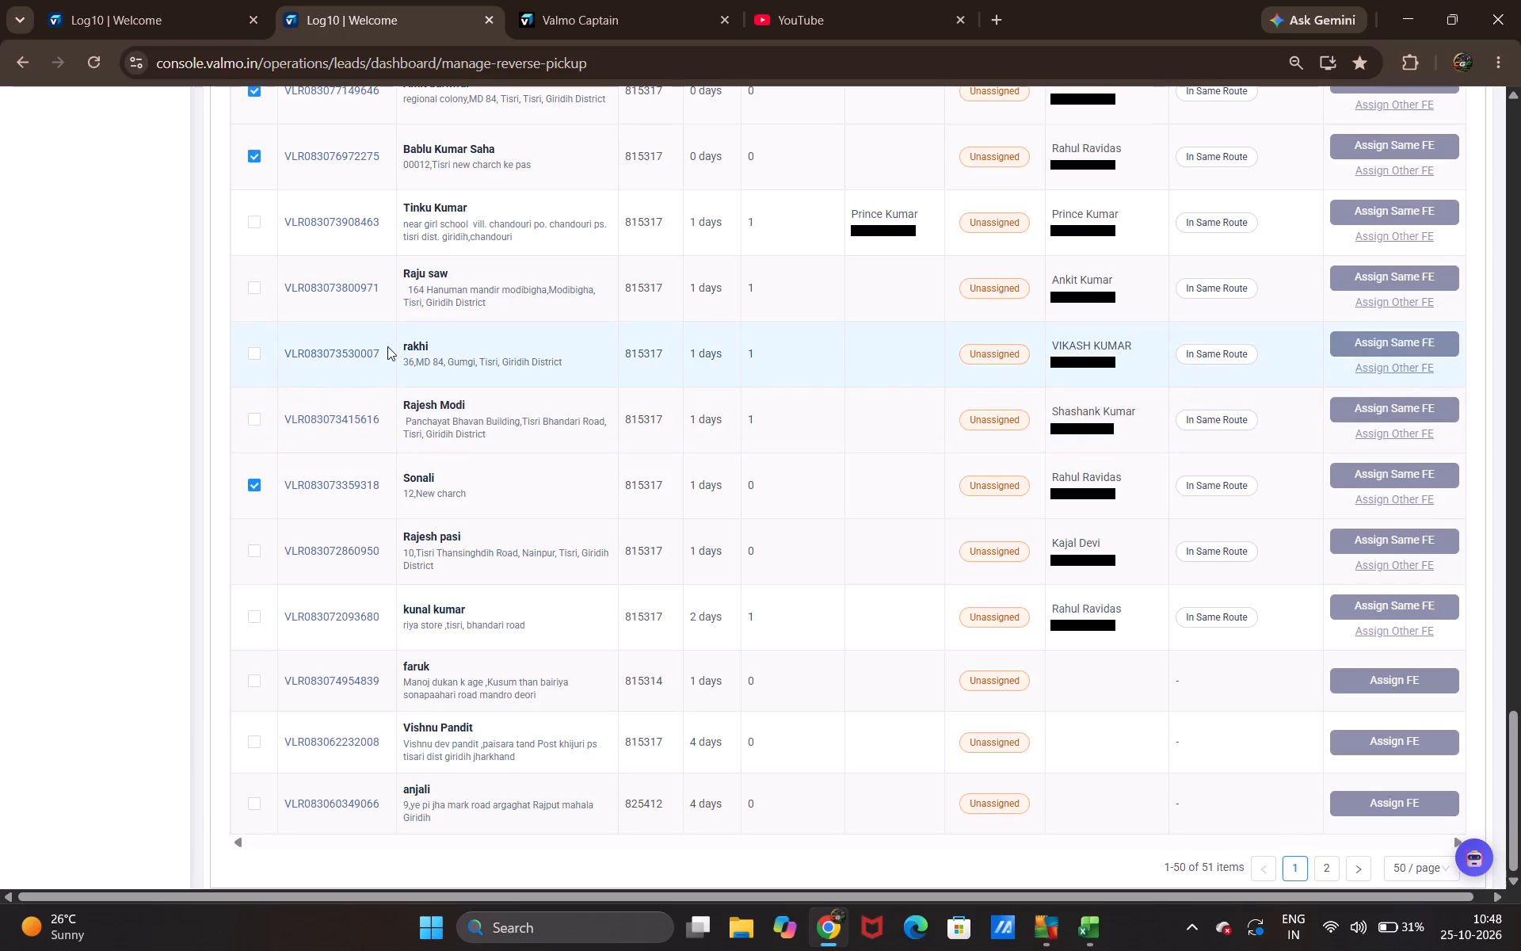
scroll(514, 491, "down", 2)
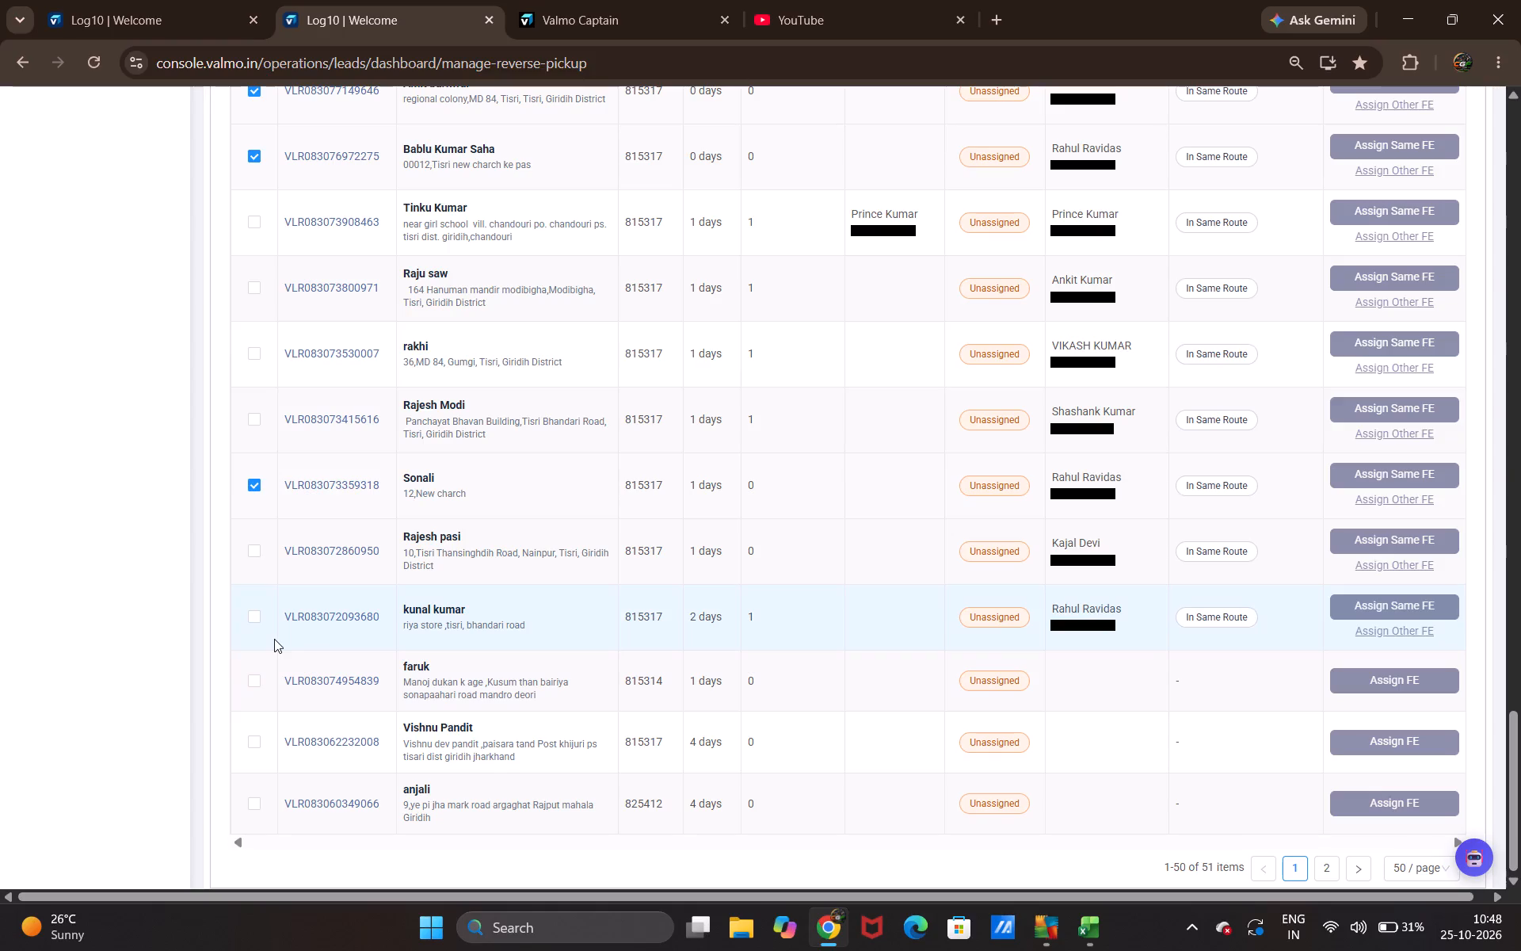
scroll(733, 711, "up", 20)
scroll(733, 711, "up", 9)
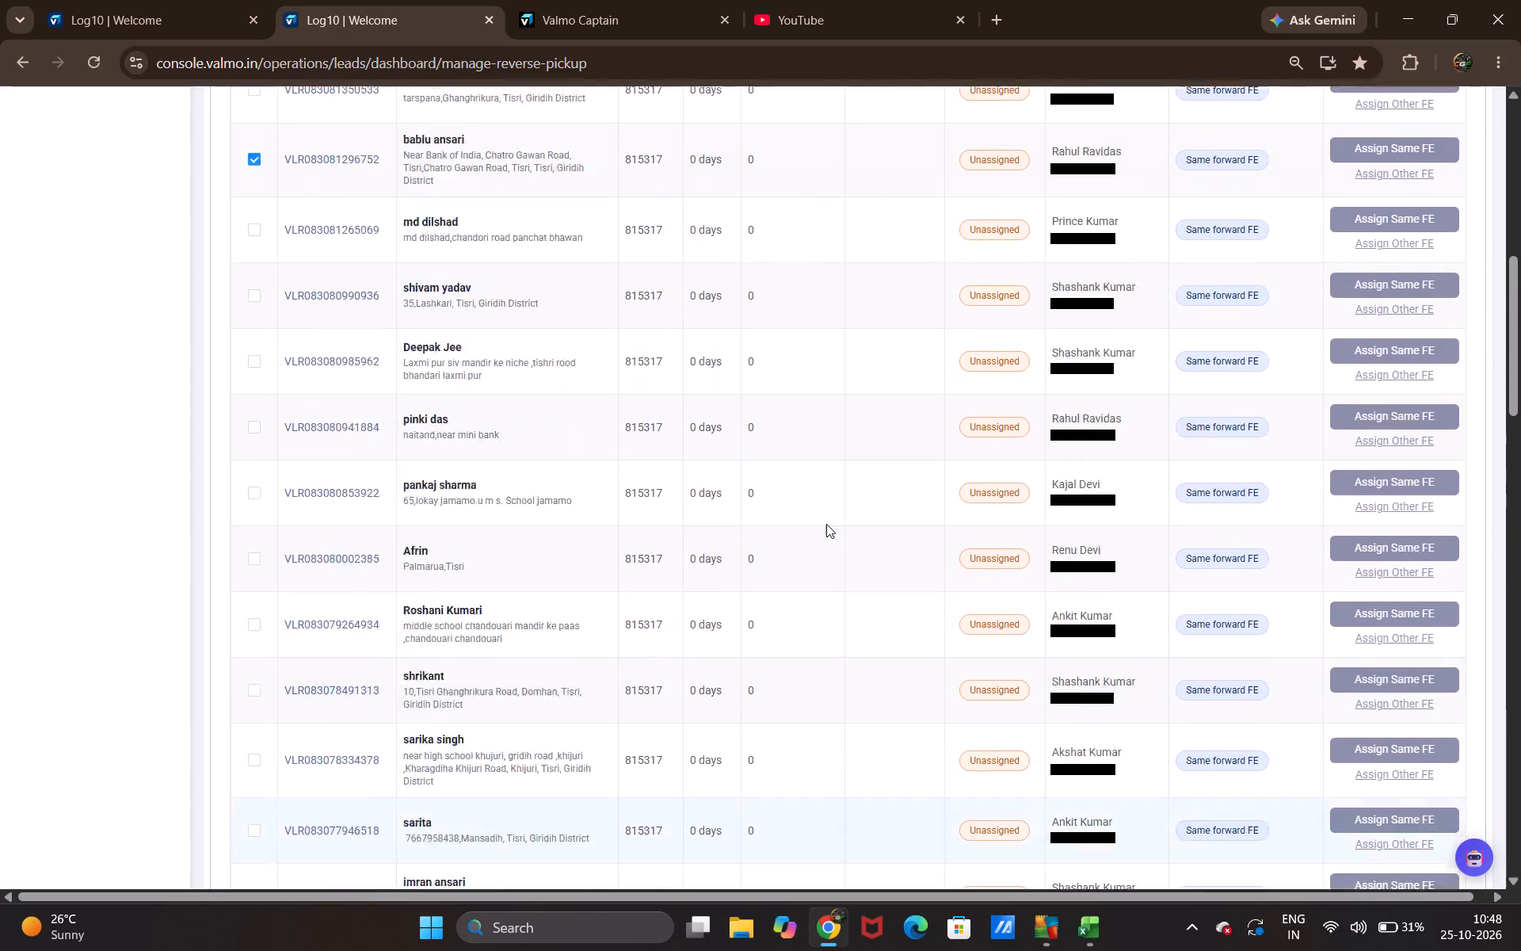
scroll(826, 524, "up", 8)
left_click(1428, 478)
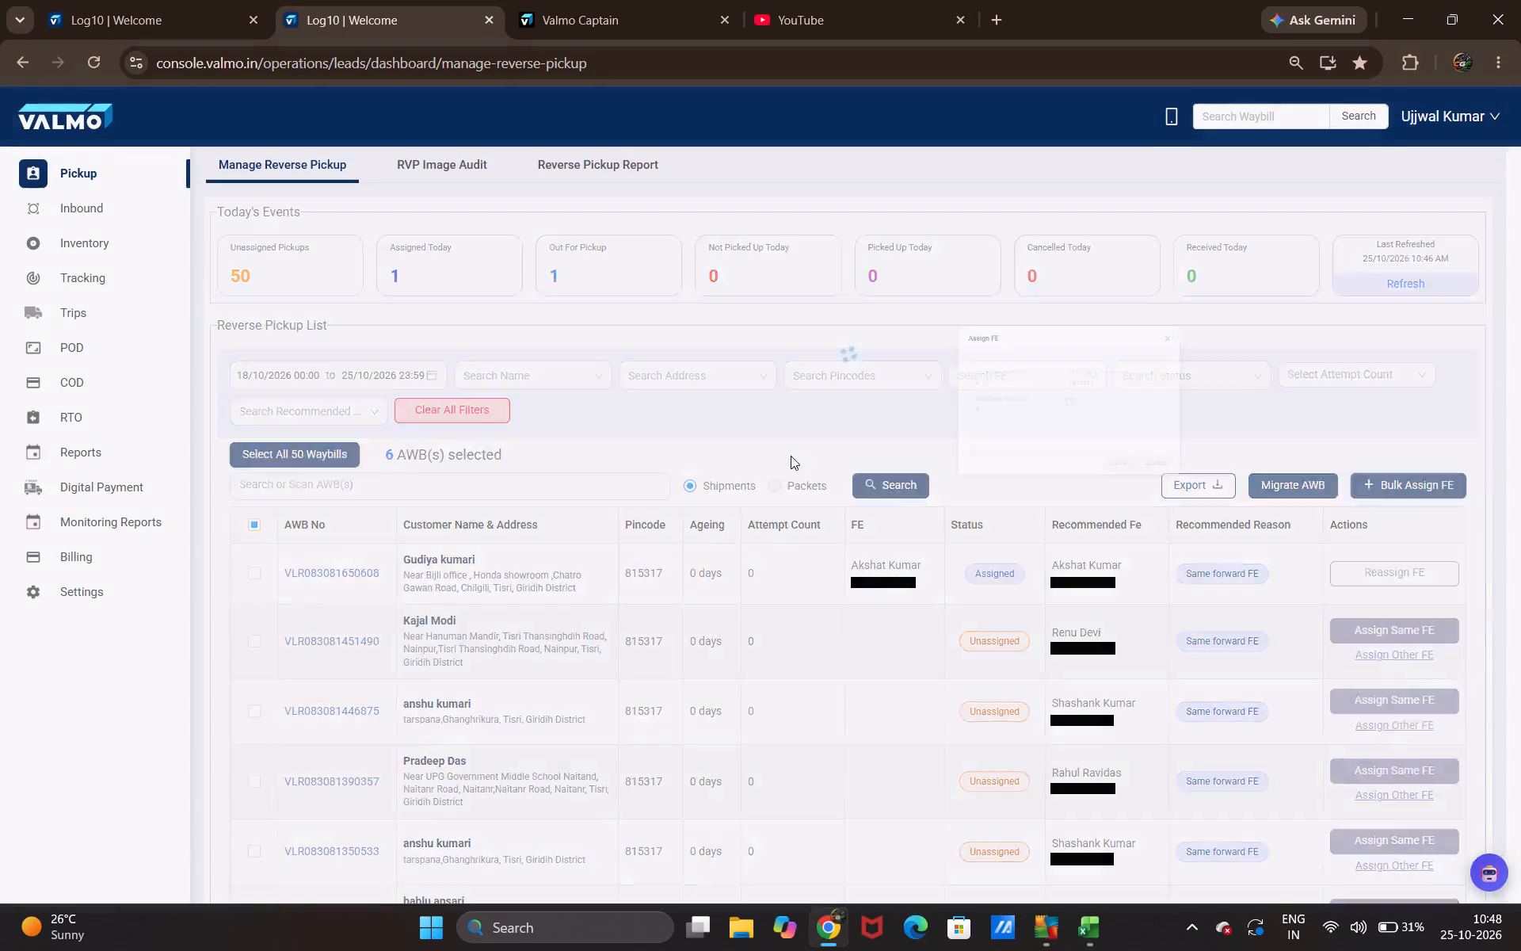
left_click(747, 395)
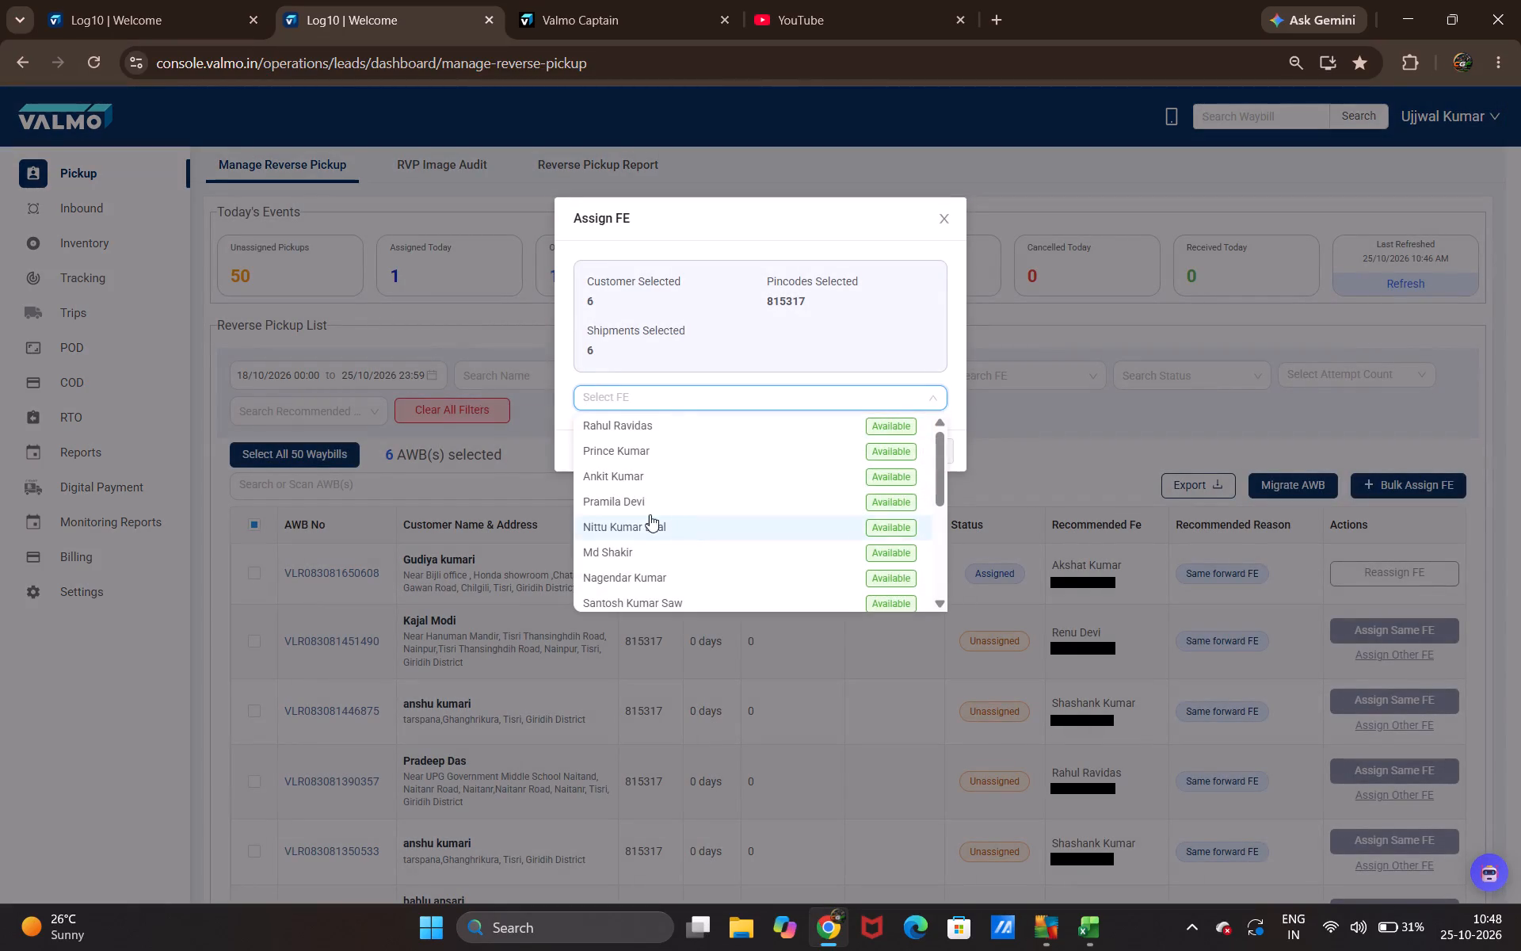
scroll(667, 485, "down", 12)
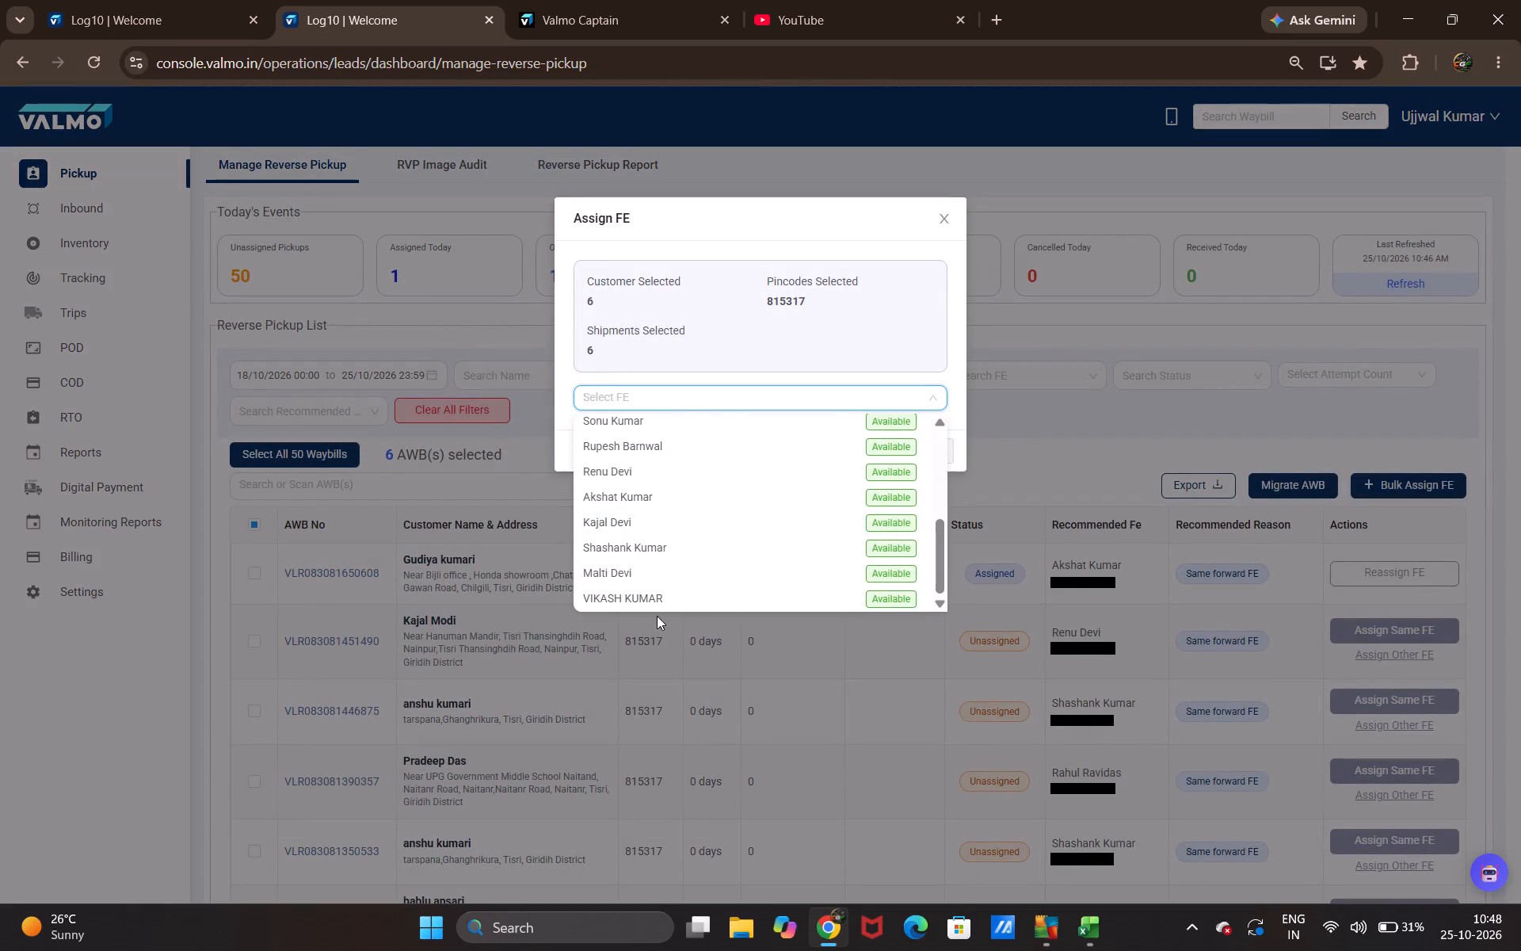
scroll(595, 554, "up", 5)
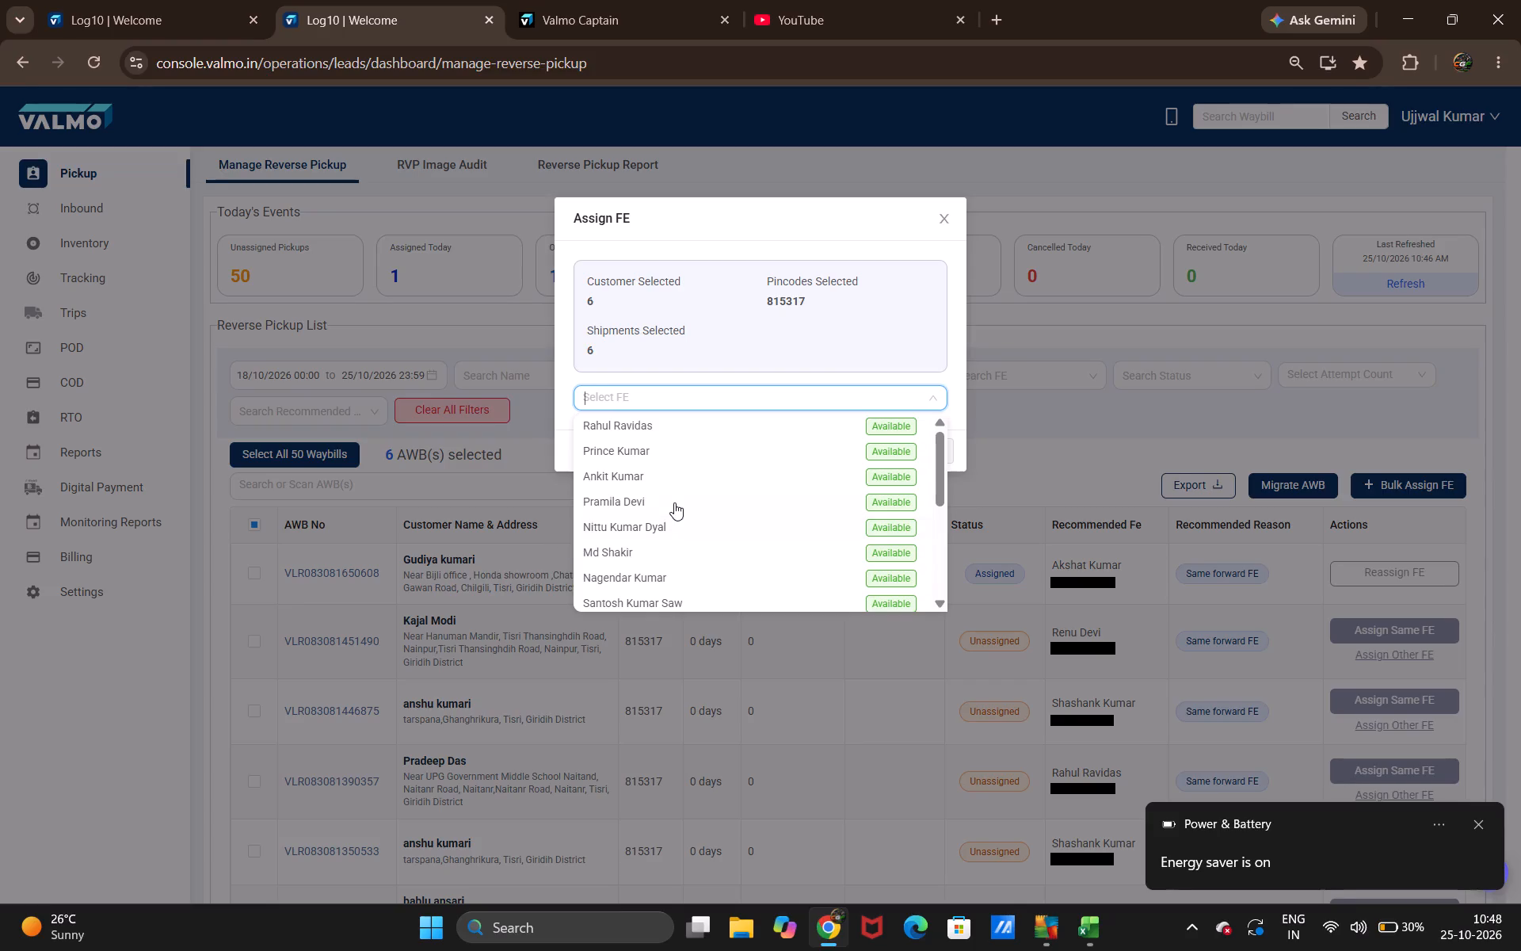
scroll(679, 502, "down", 1)
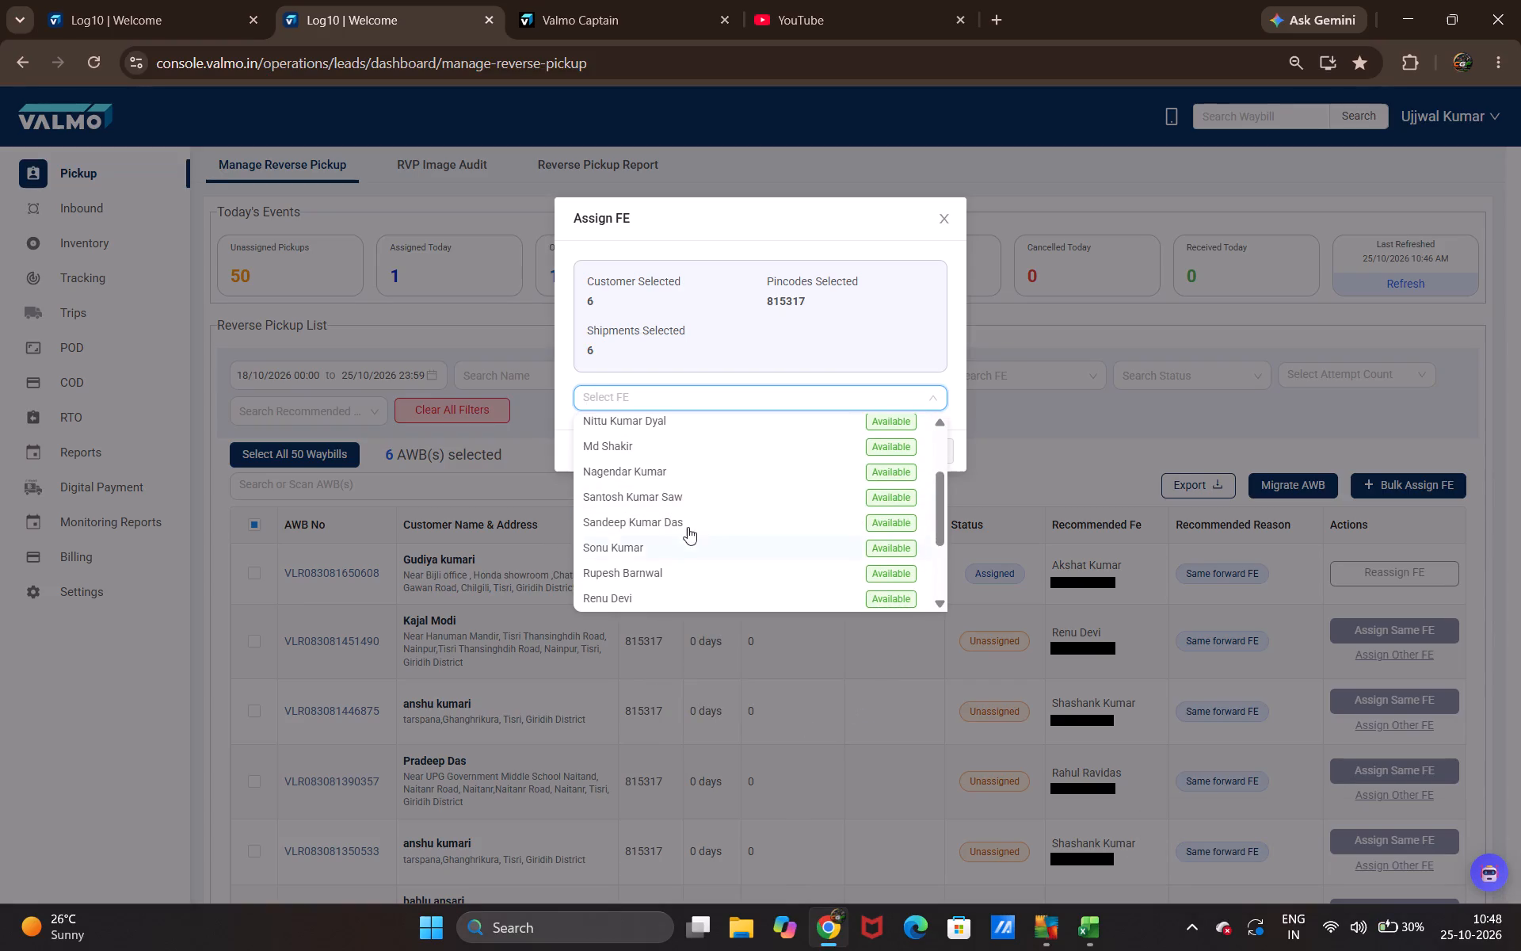
scroll(690, 521, "down", 5)
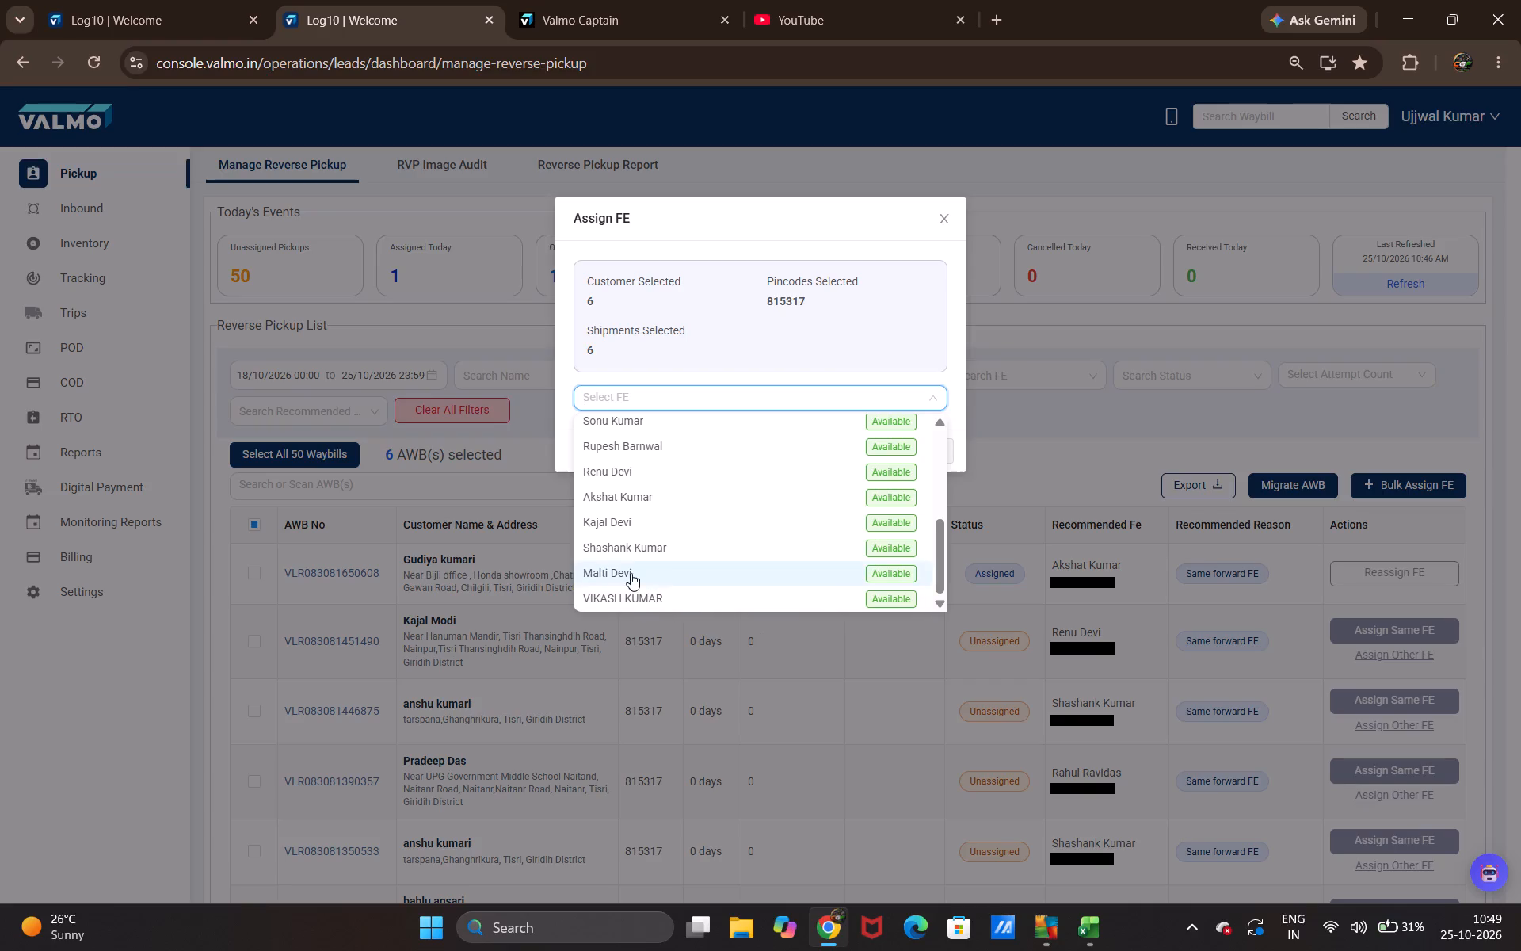
scroll(643, 542, "up", 1)
scroll(643, 542, "down", 1)
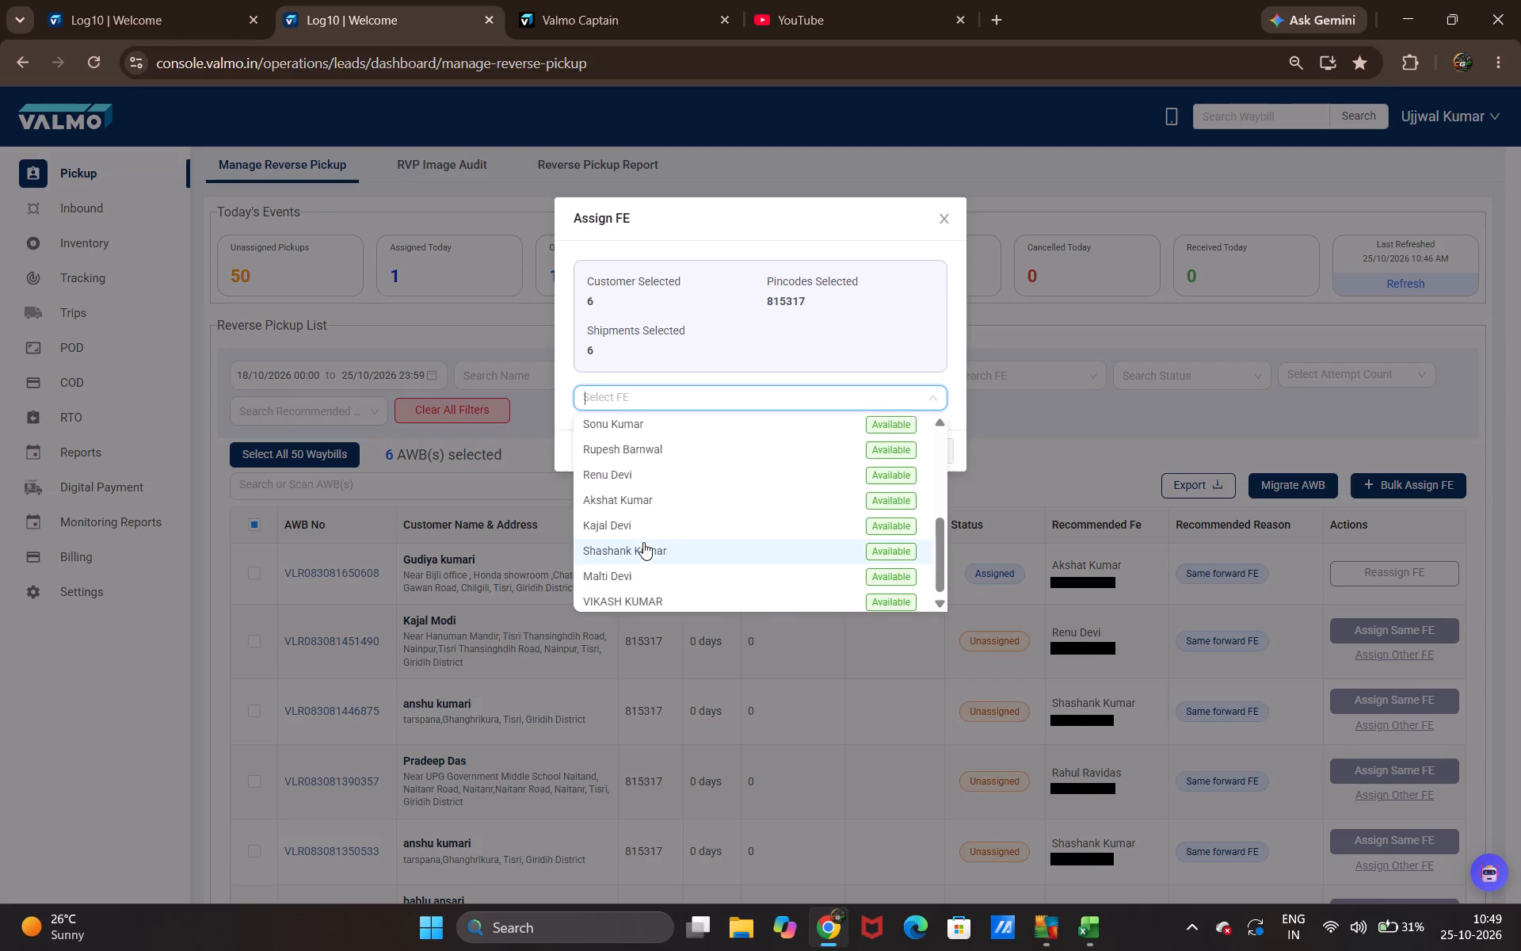
left_click(619, 495)
left_click(917, 450)
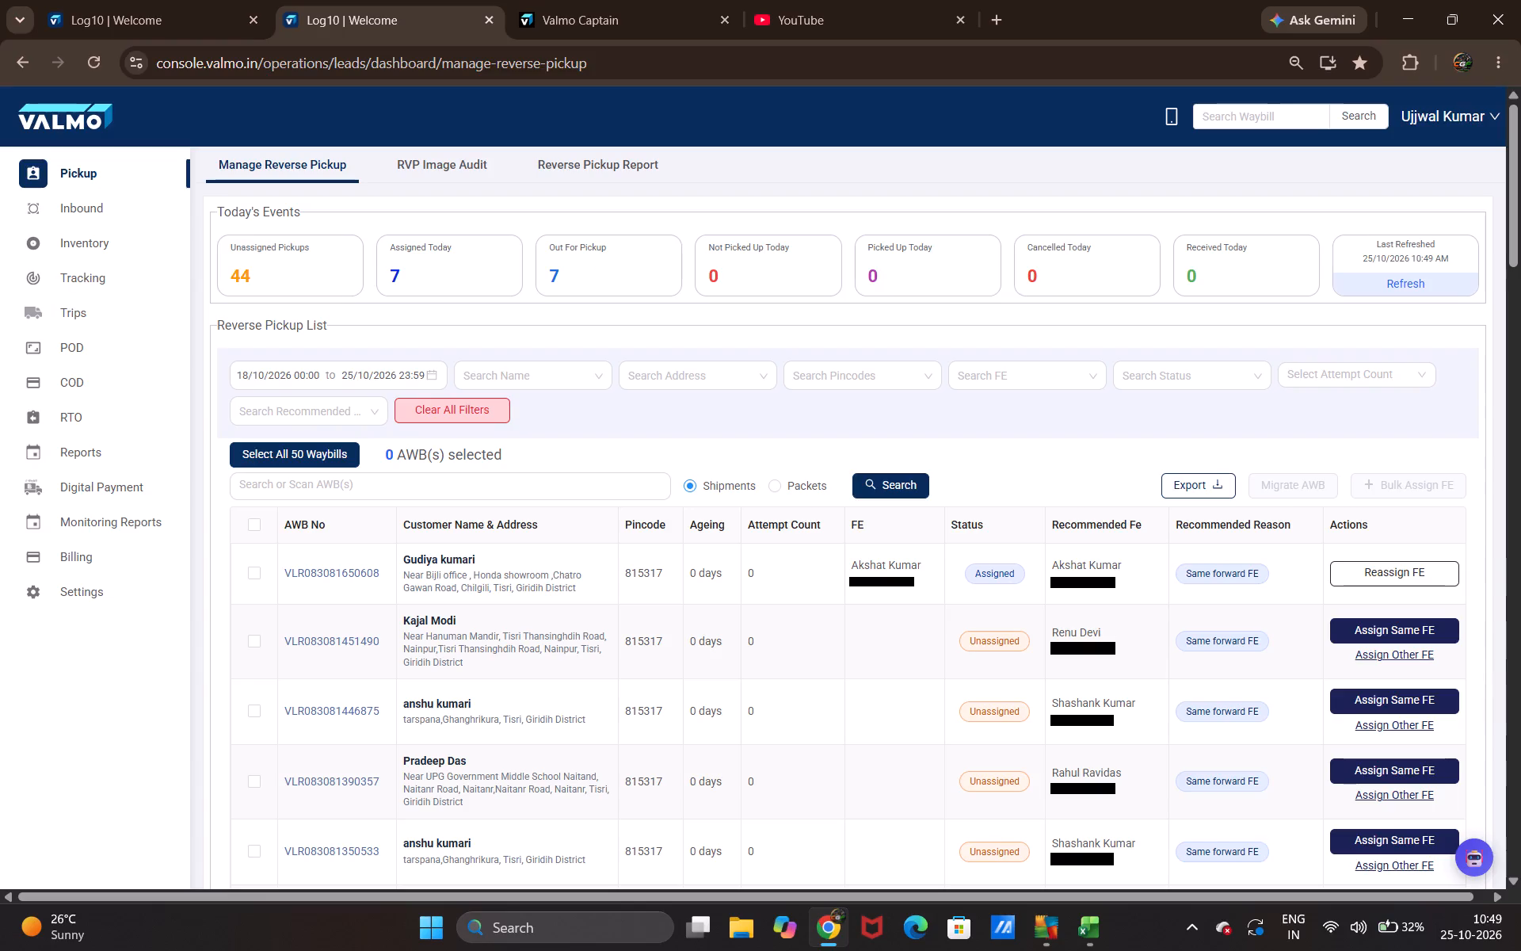
Examine the addresses and recommended FEs of the remaining unassigned pickups in the reverse pickup list.
scroll(777, 319, "down", 2)
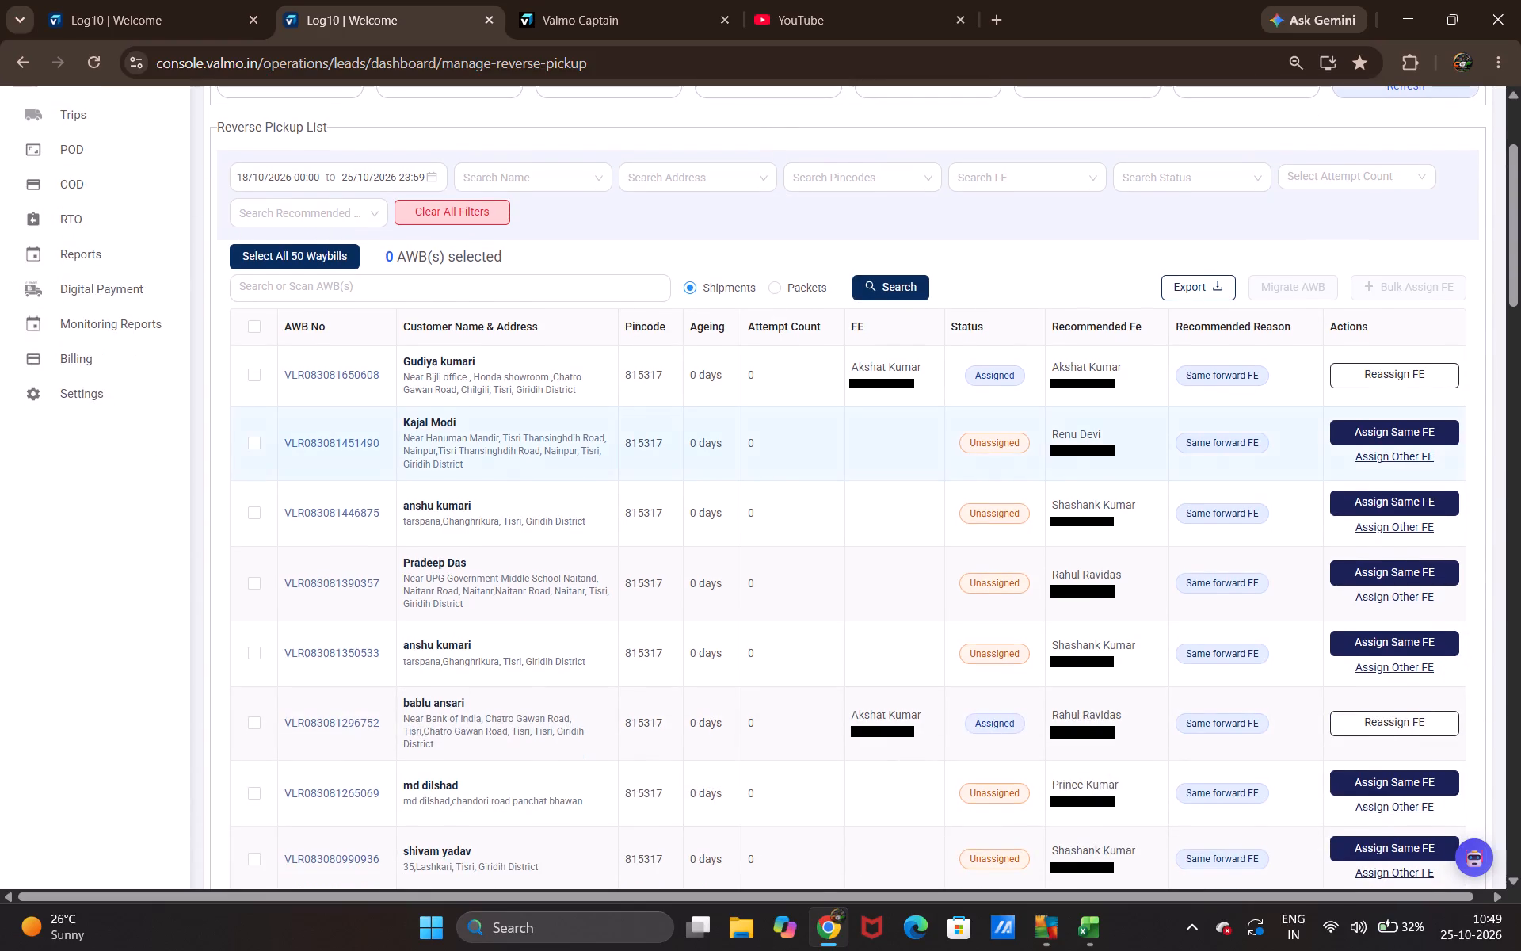
scroll(640, 474, "down", 1)
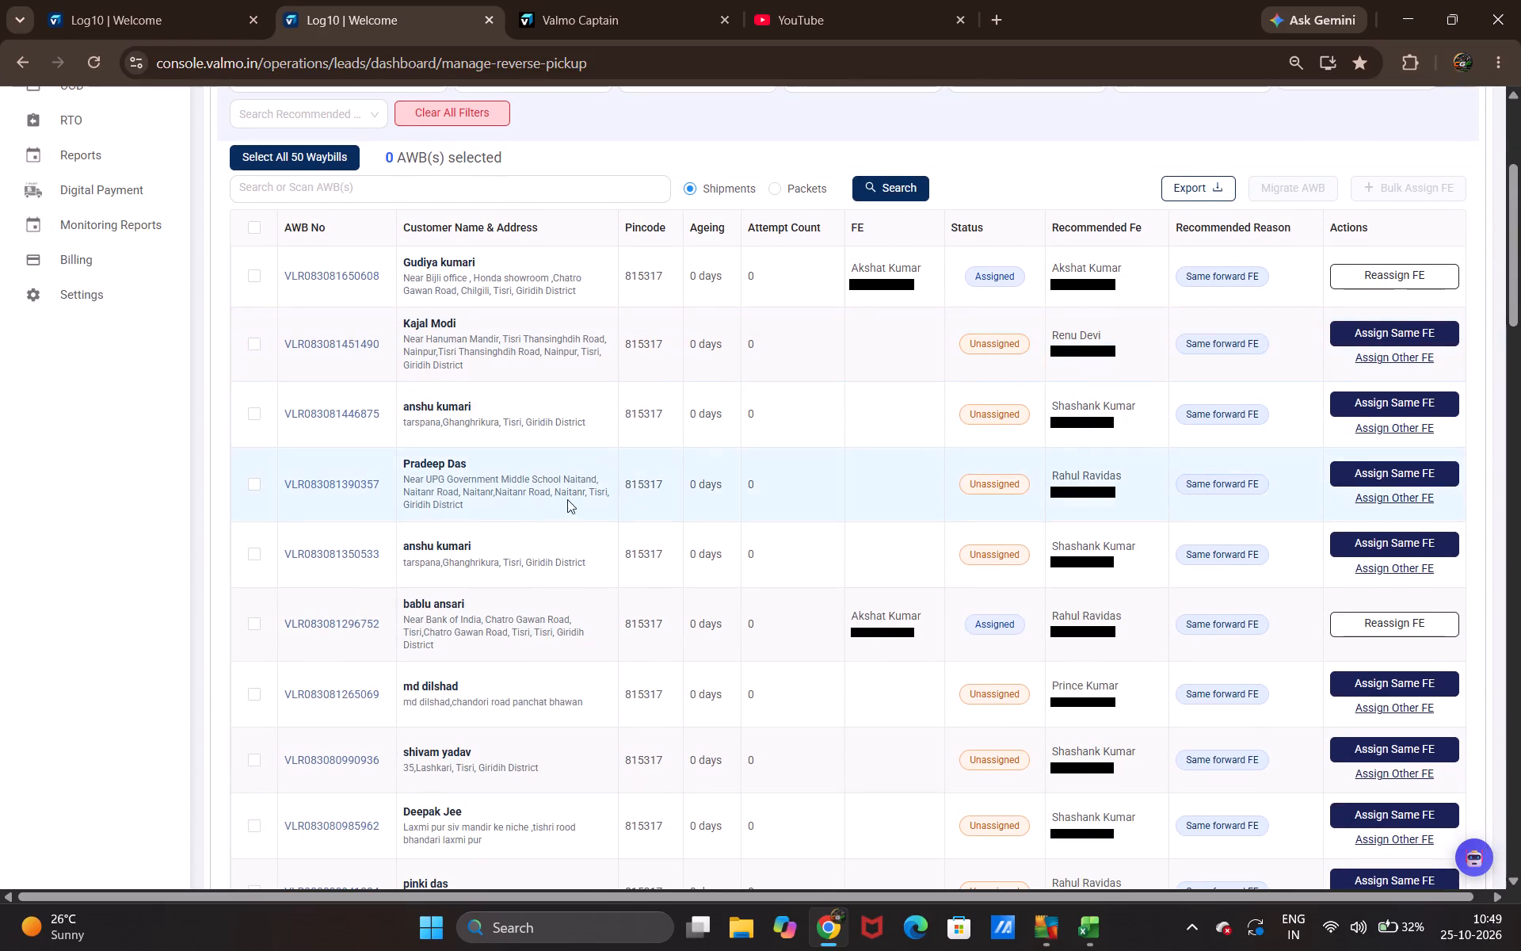
scroll(491, 516, "down", 2)
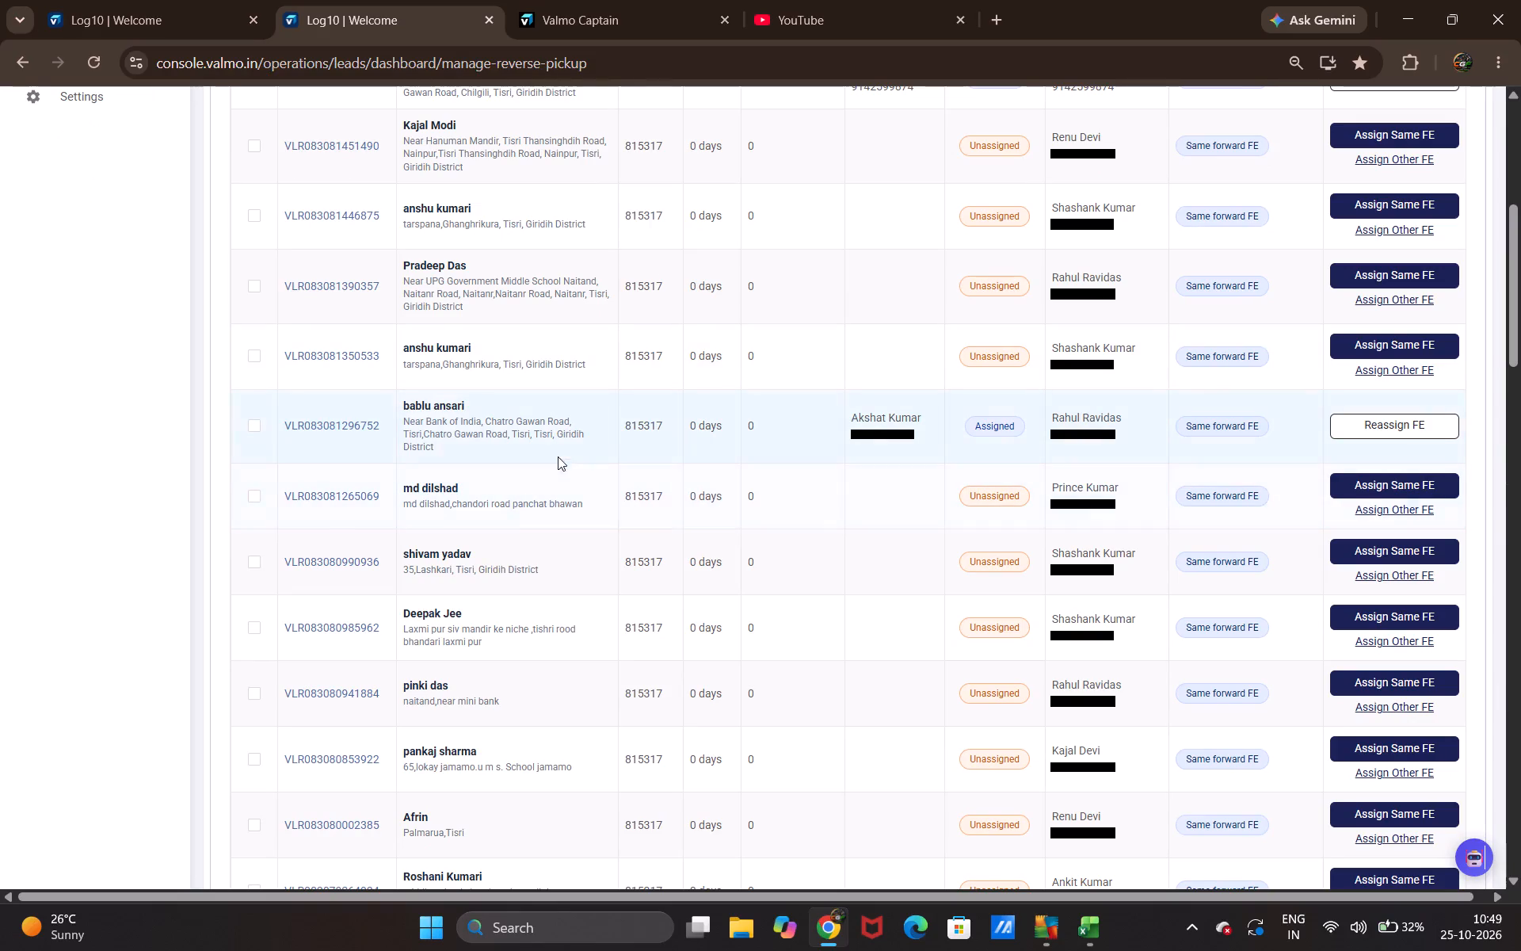
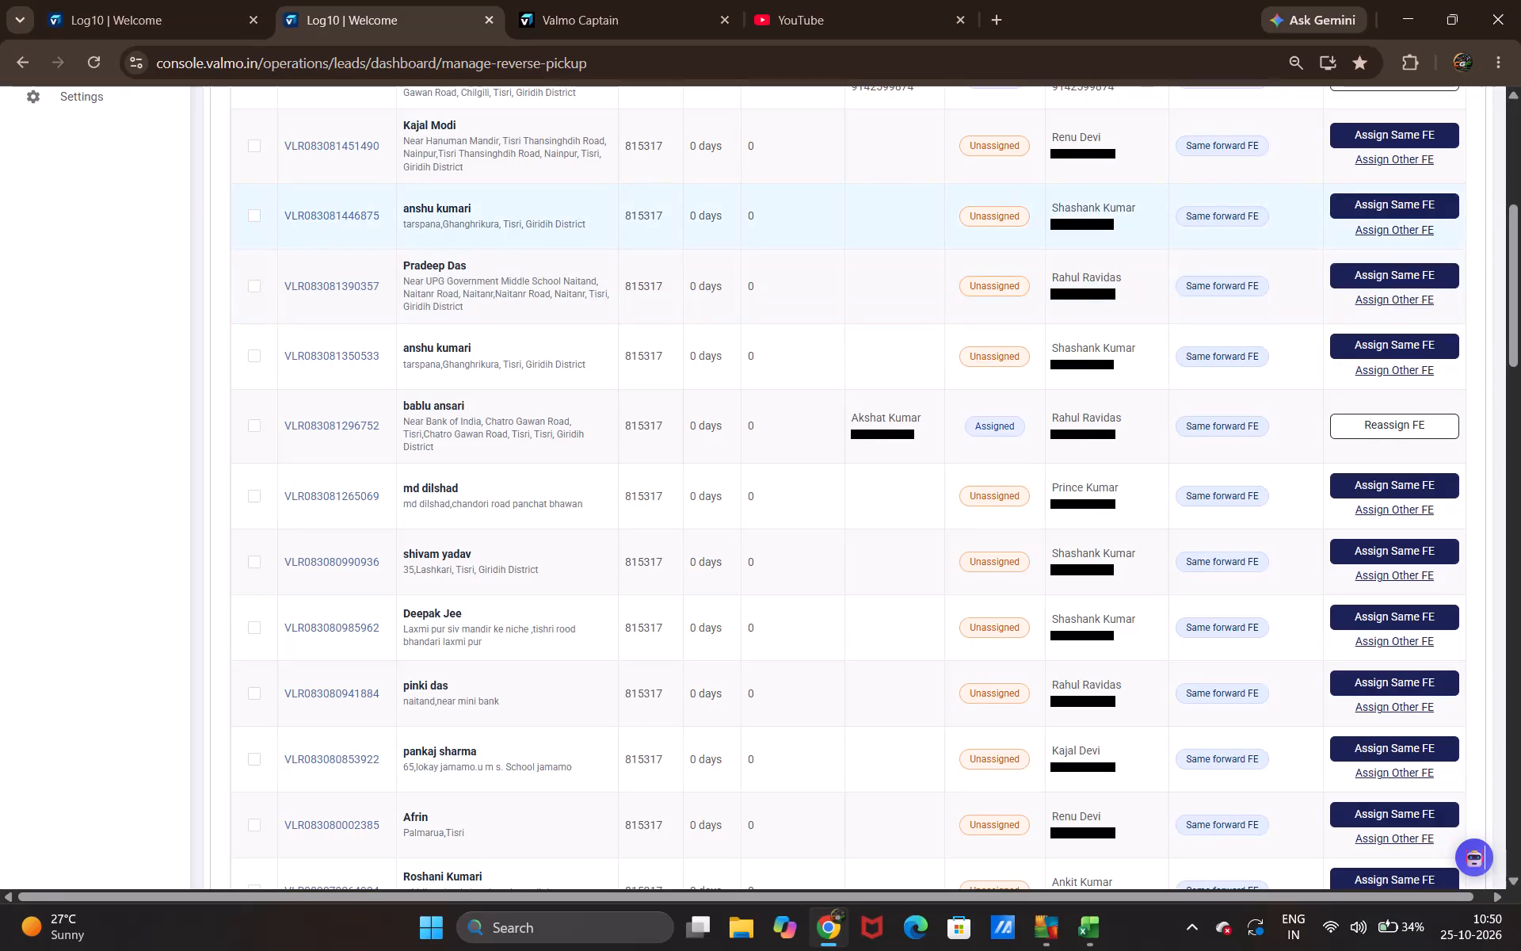
Examine the localities and recommended FEs of the unassigned pickups further down the list to find ones to group for assignment.
scroll(465, 458, "down", 3)
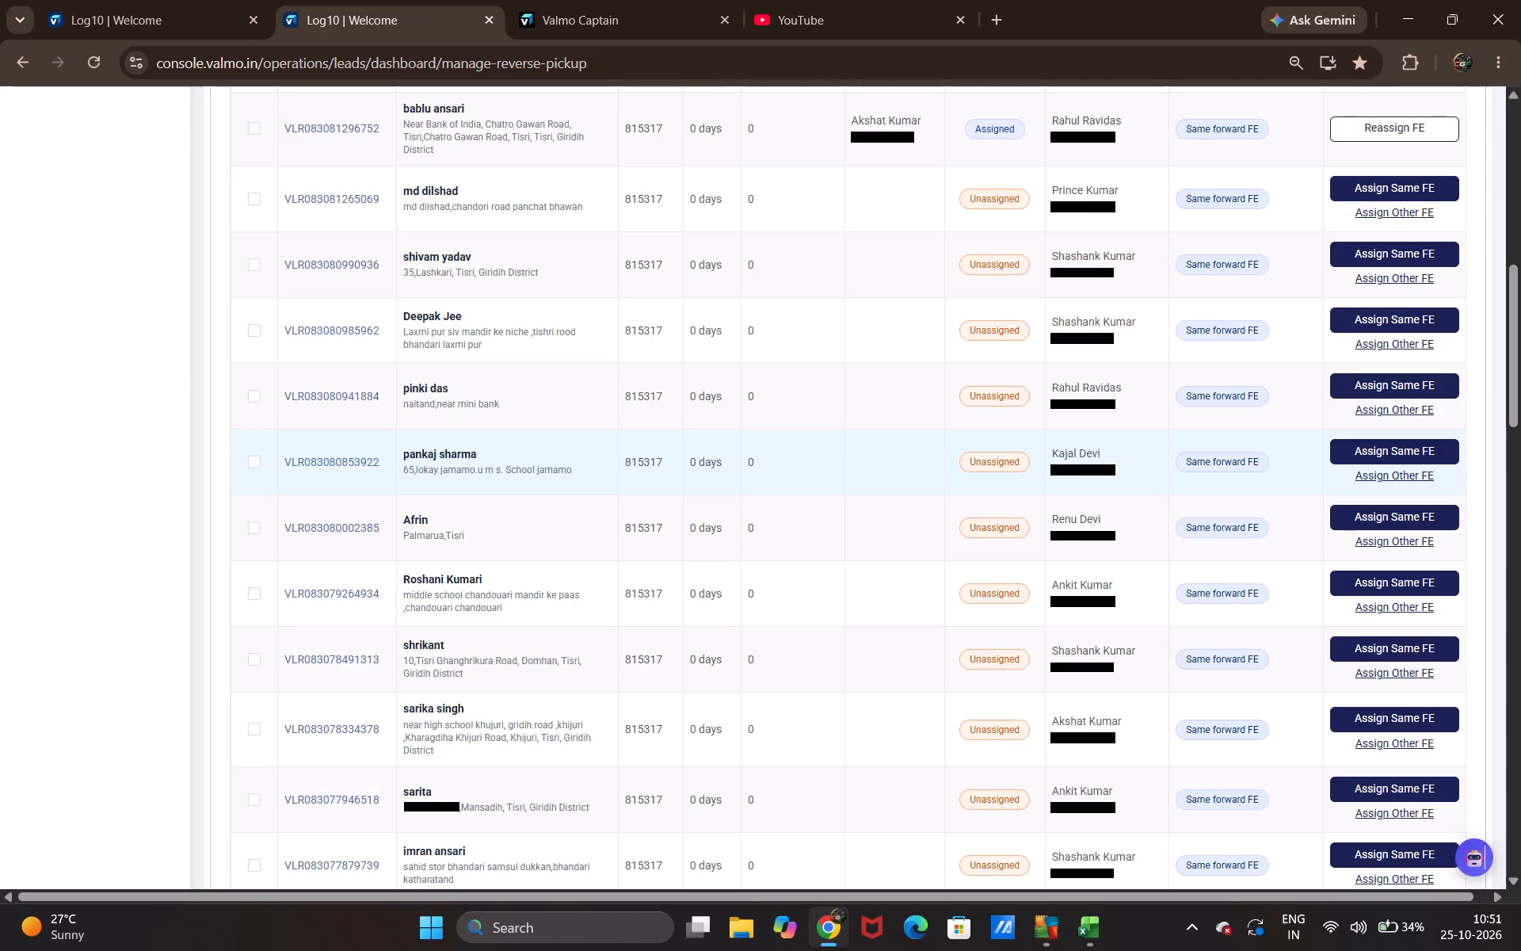
scroll(206, 556, "down", 1)
scroll(462, 577, "down", 2)
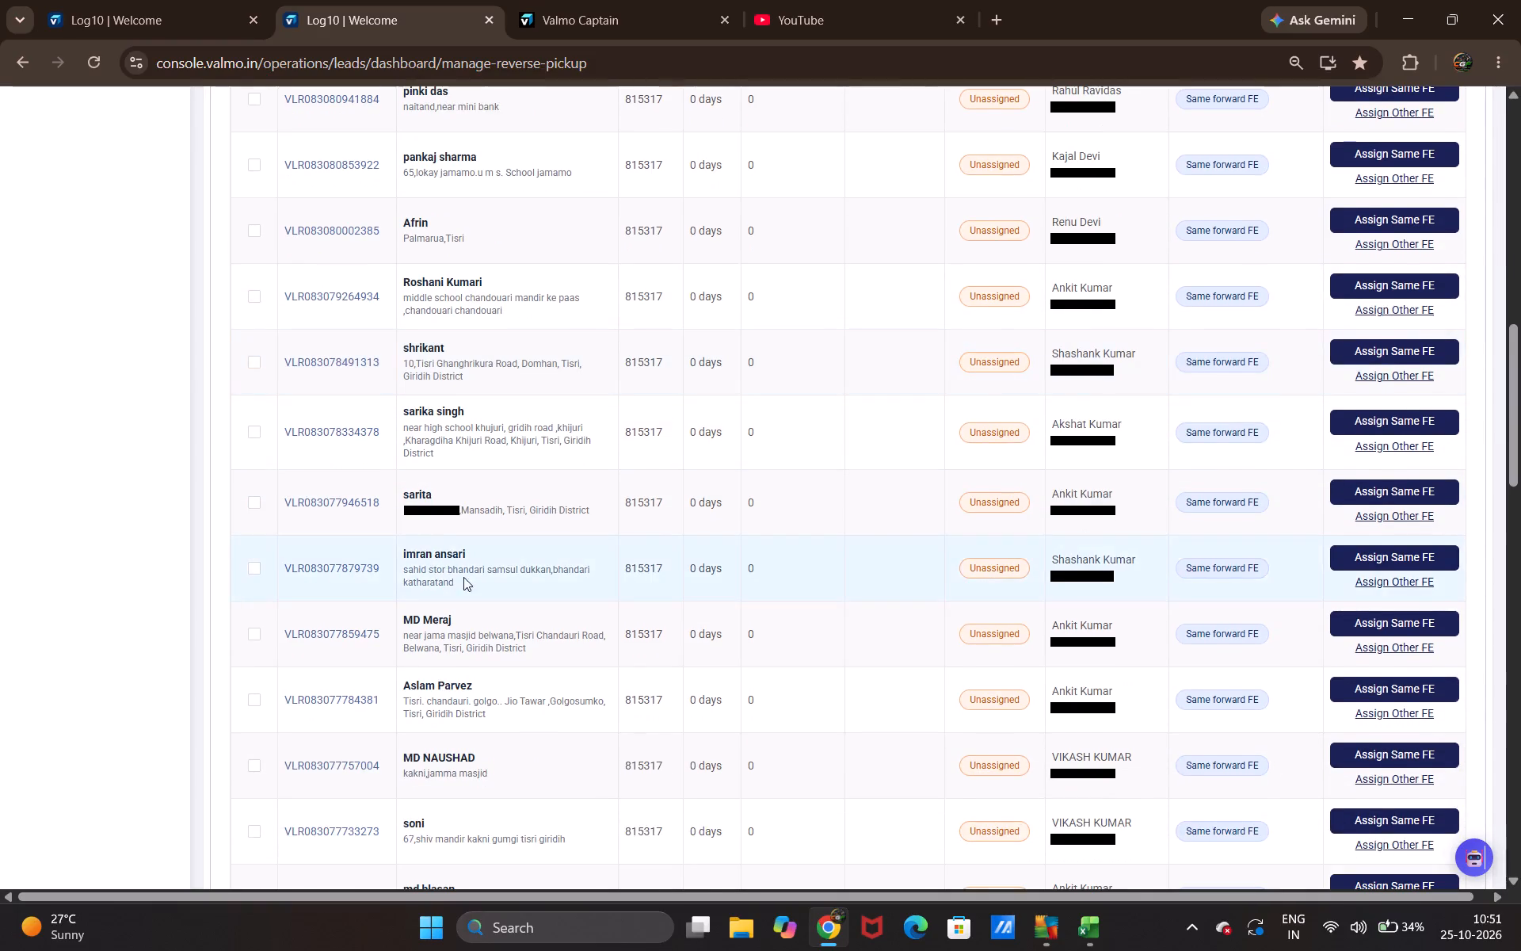
scroll(307, 598, "down", 1)
scroll(276, 605, "up", 8)
scroll(233, 609, "down", 5)
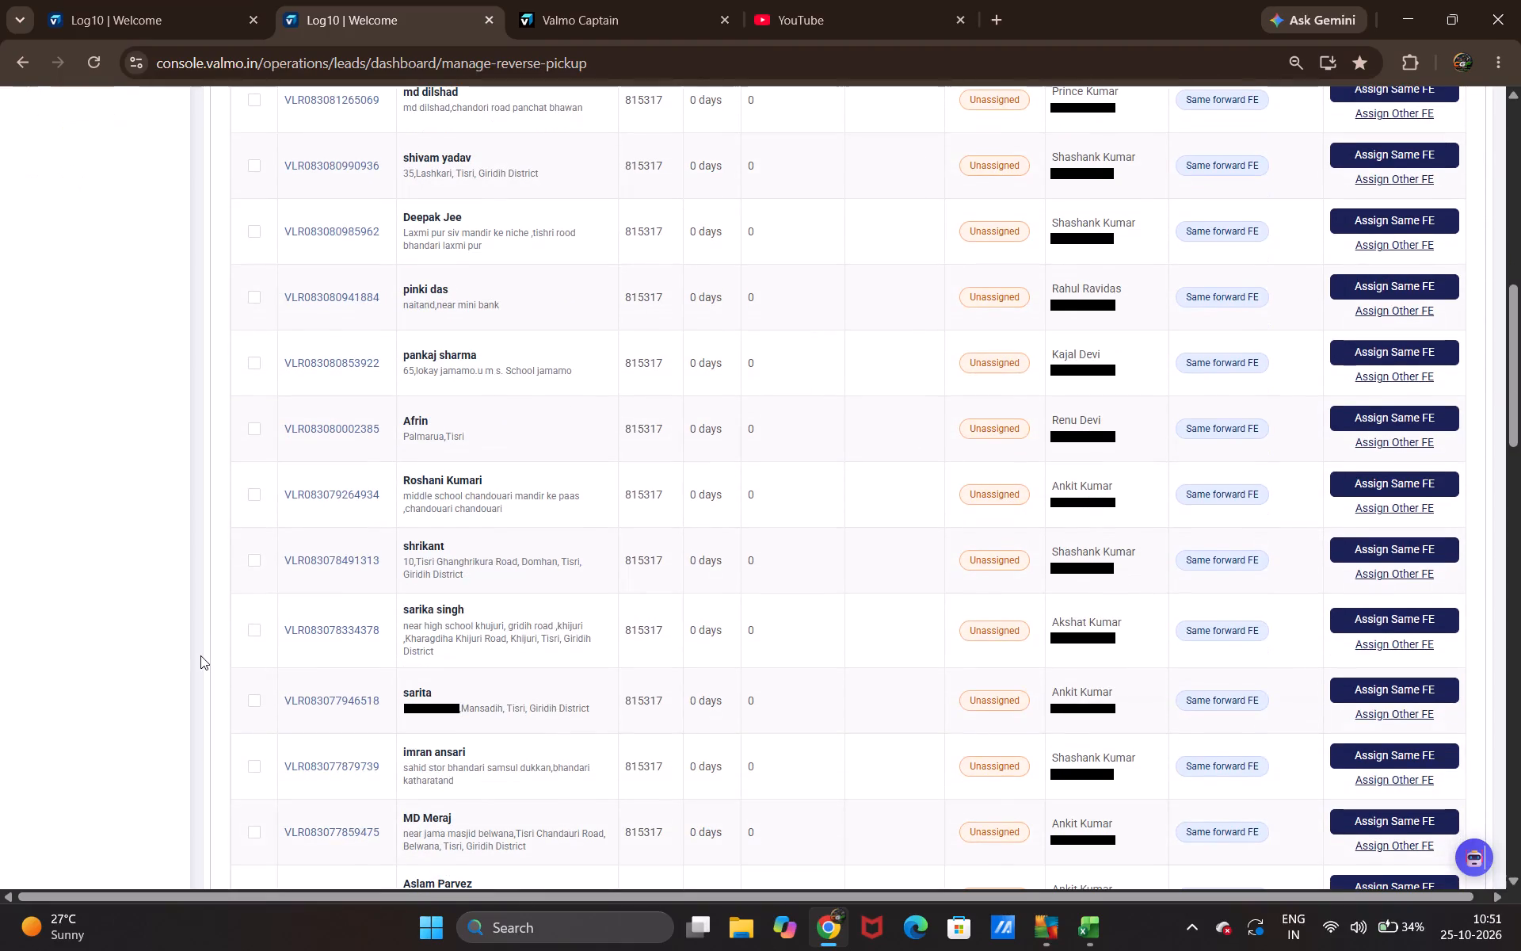
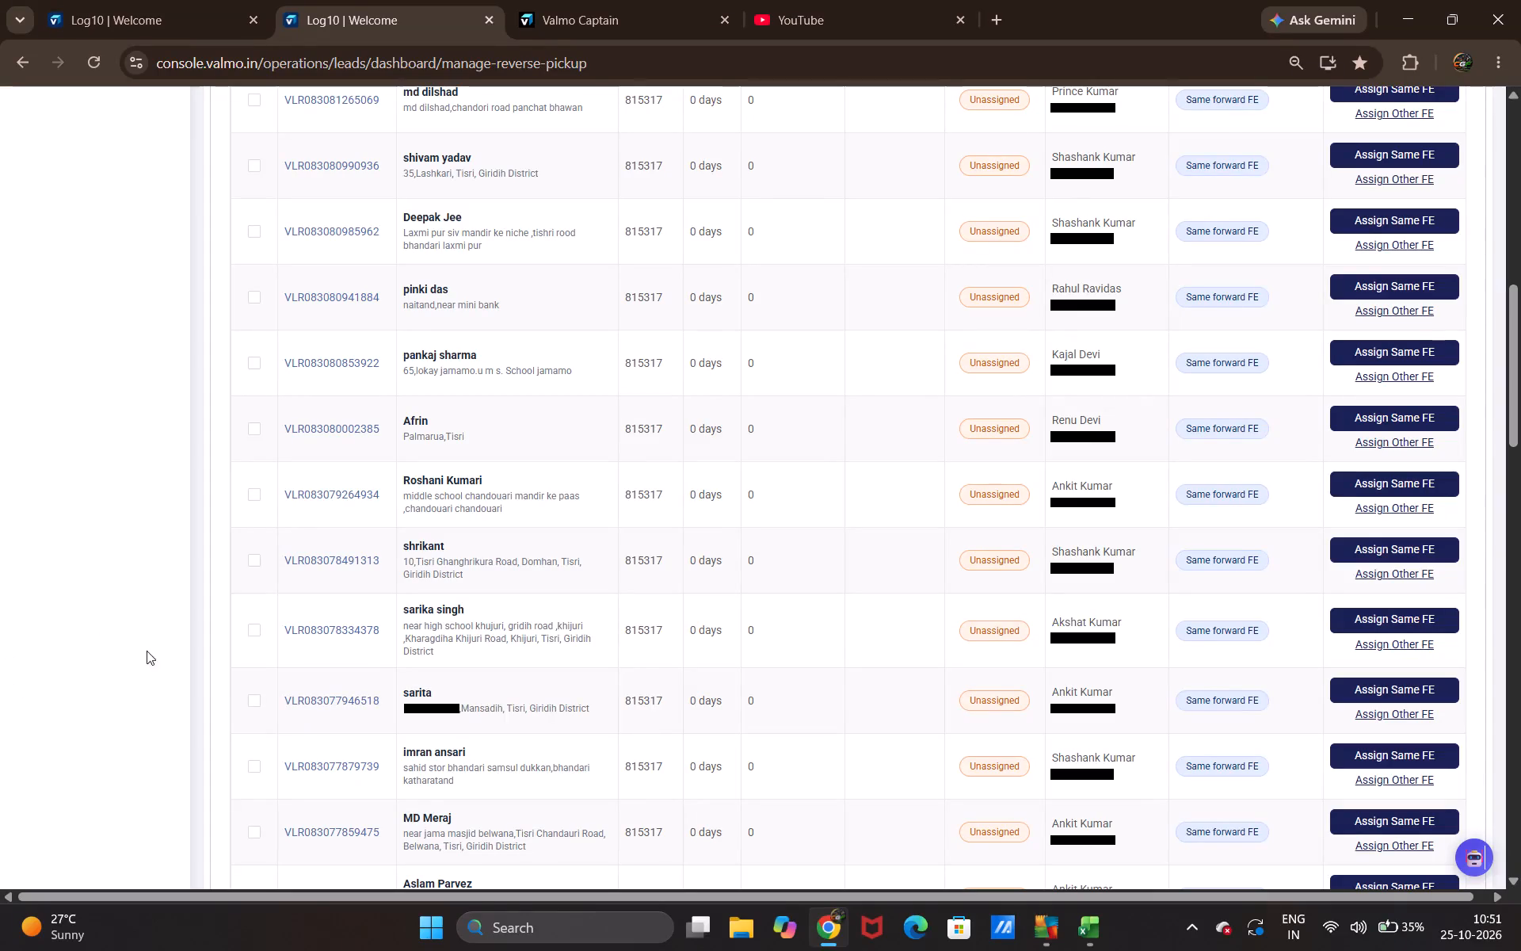
Review the reverse pickup list again, comparing the unassigned pickups' addresses with their recommended FEs.
scroll(508, 721, "down", 3)
scroll(433, 722, "up", 6)
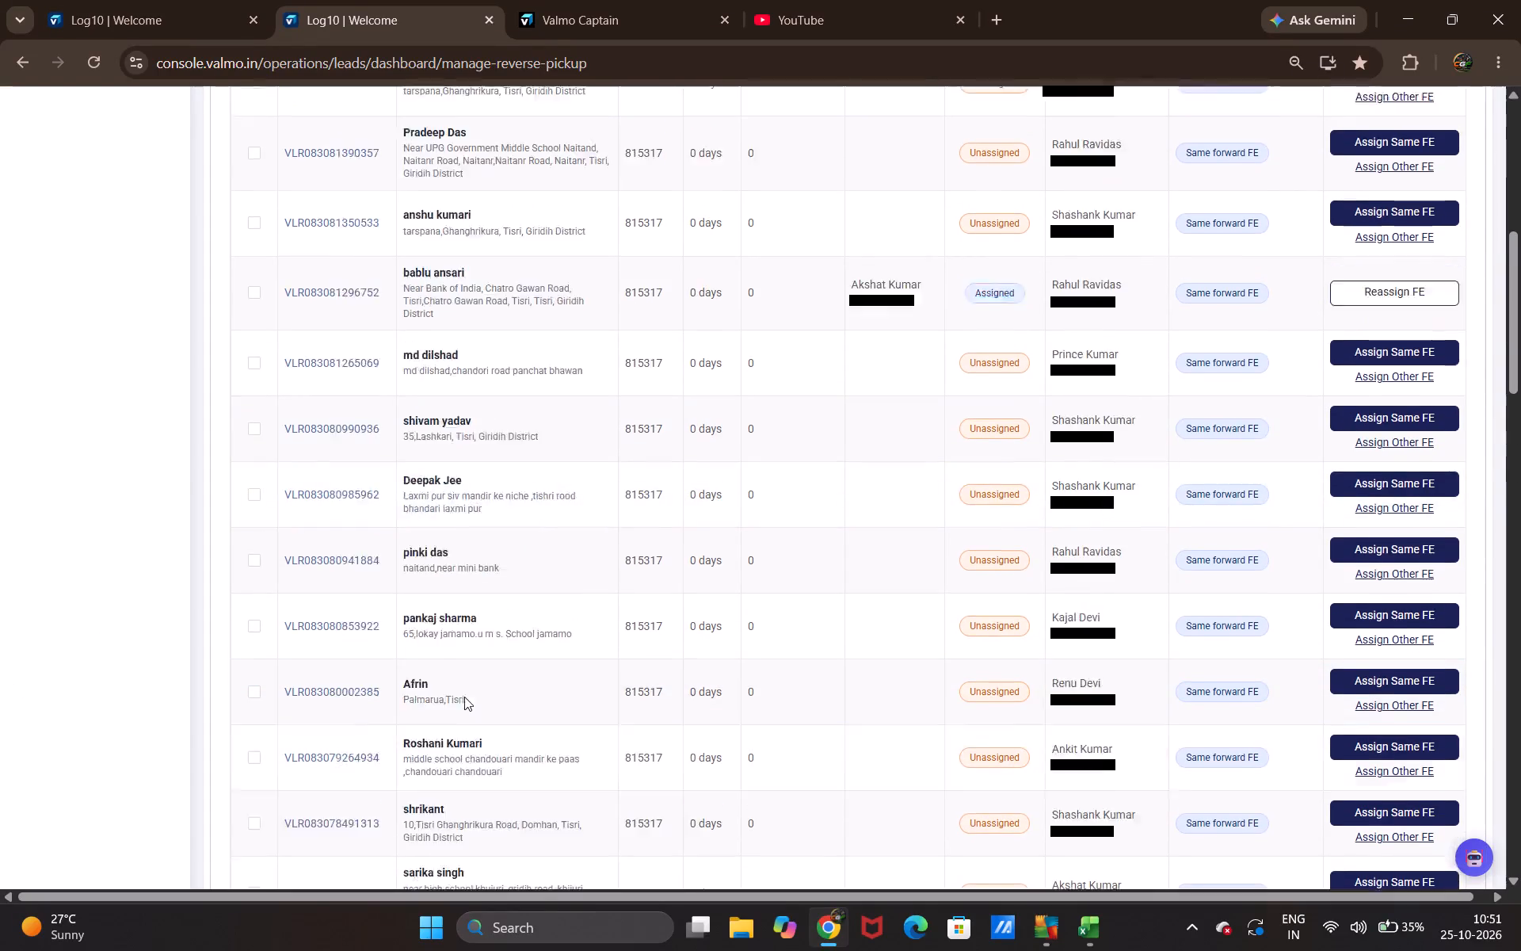
scroll(464, 697, "up", 9)
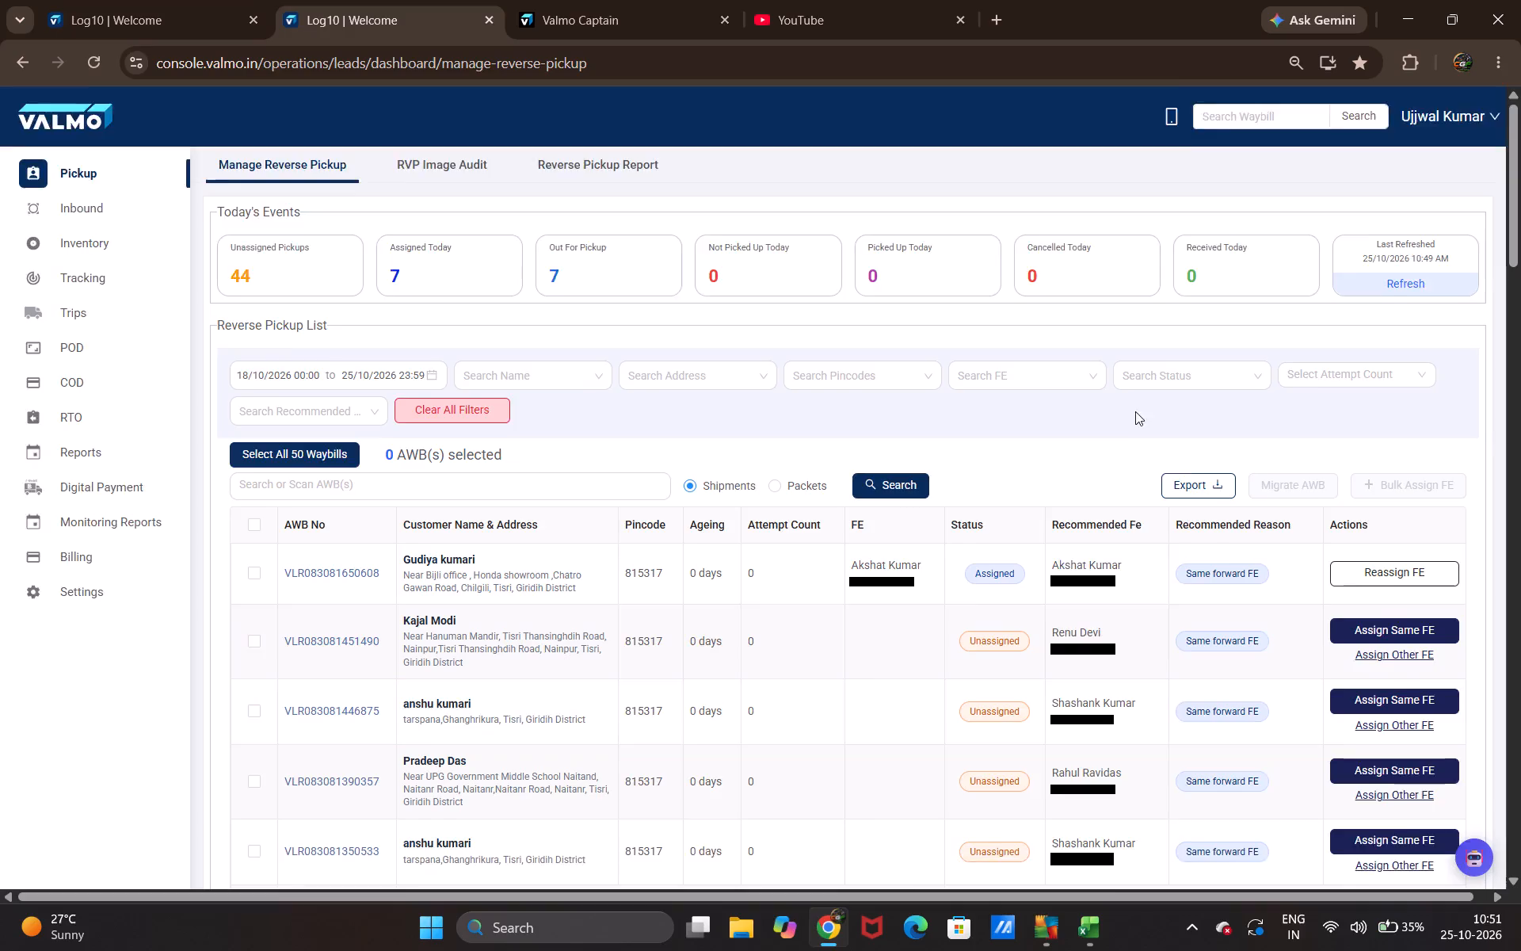
scroll(1126, 412, "down", 2)
scroll(1002, 424, "down", 3)
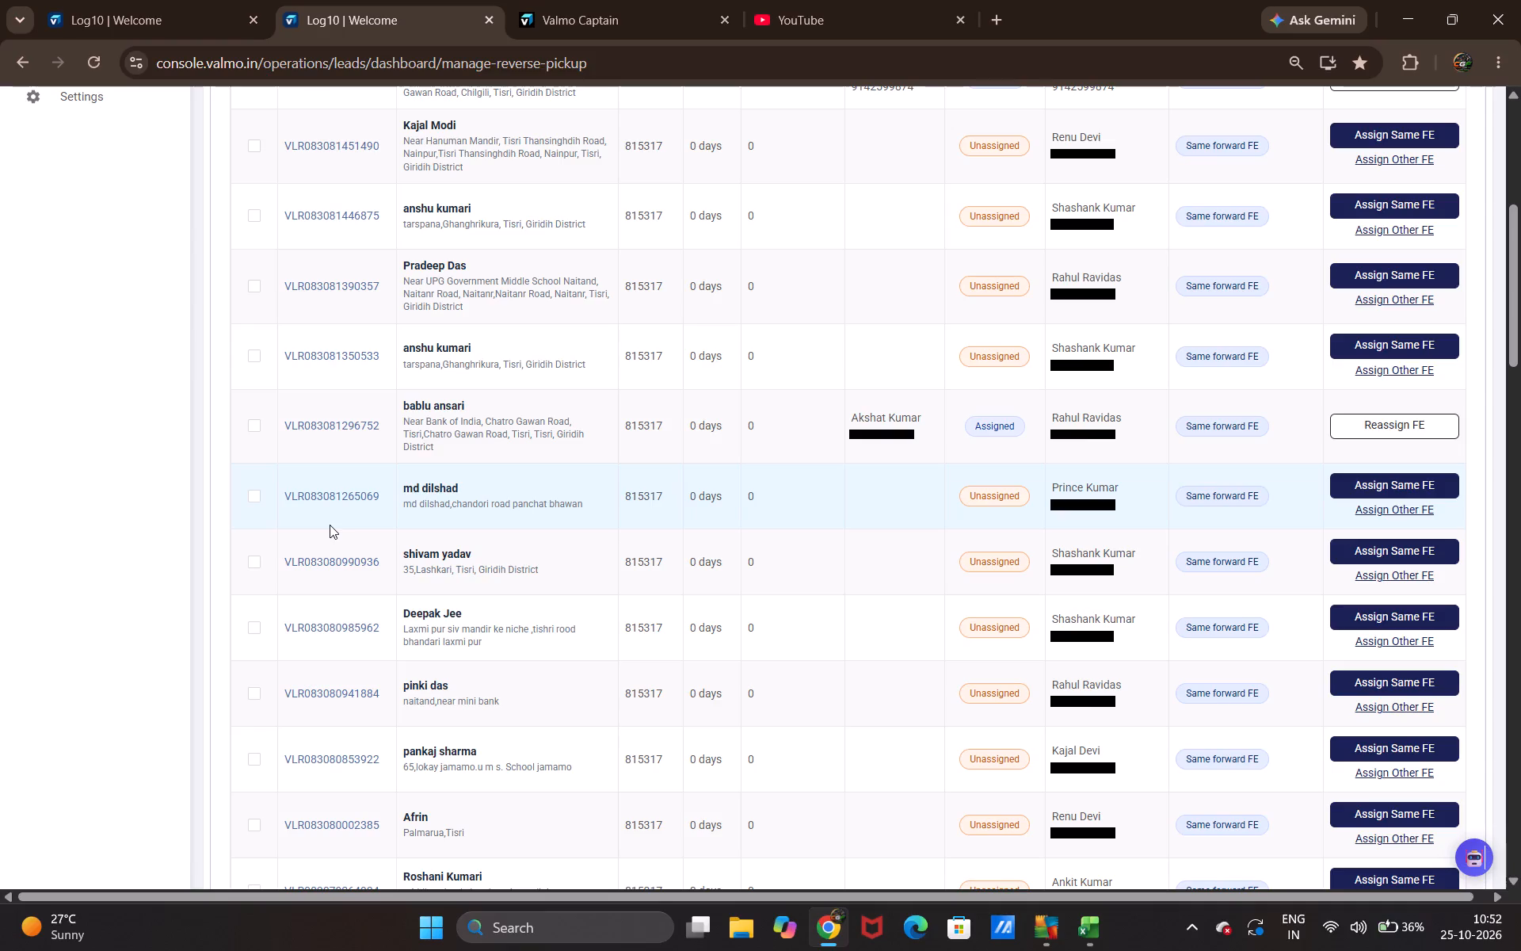
scroll(0, 373, "down", 3)
scroll(0, 399, "up", 15)
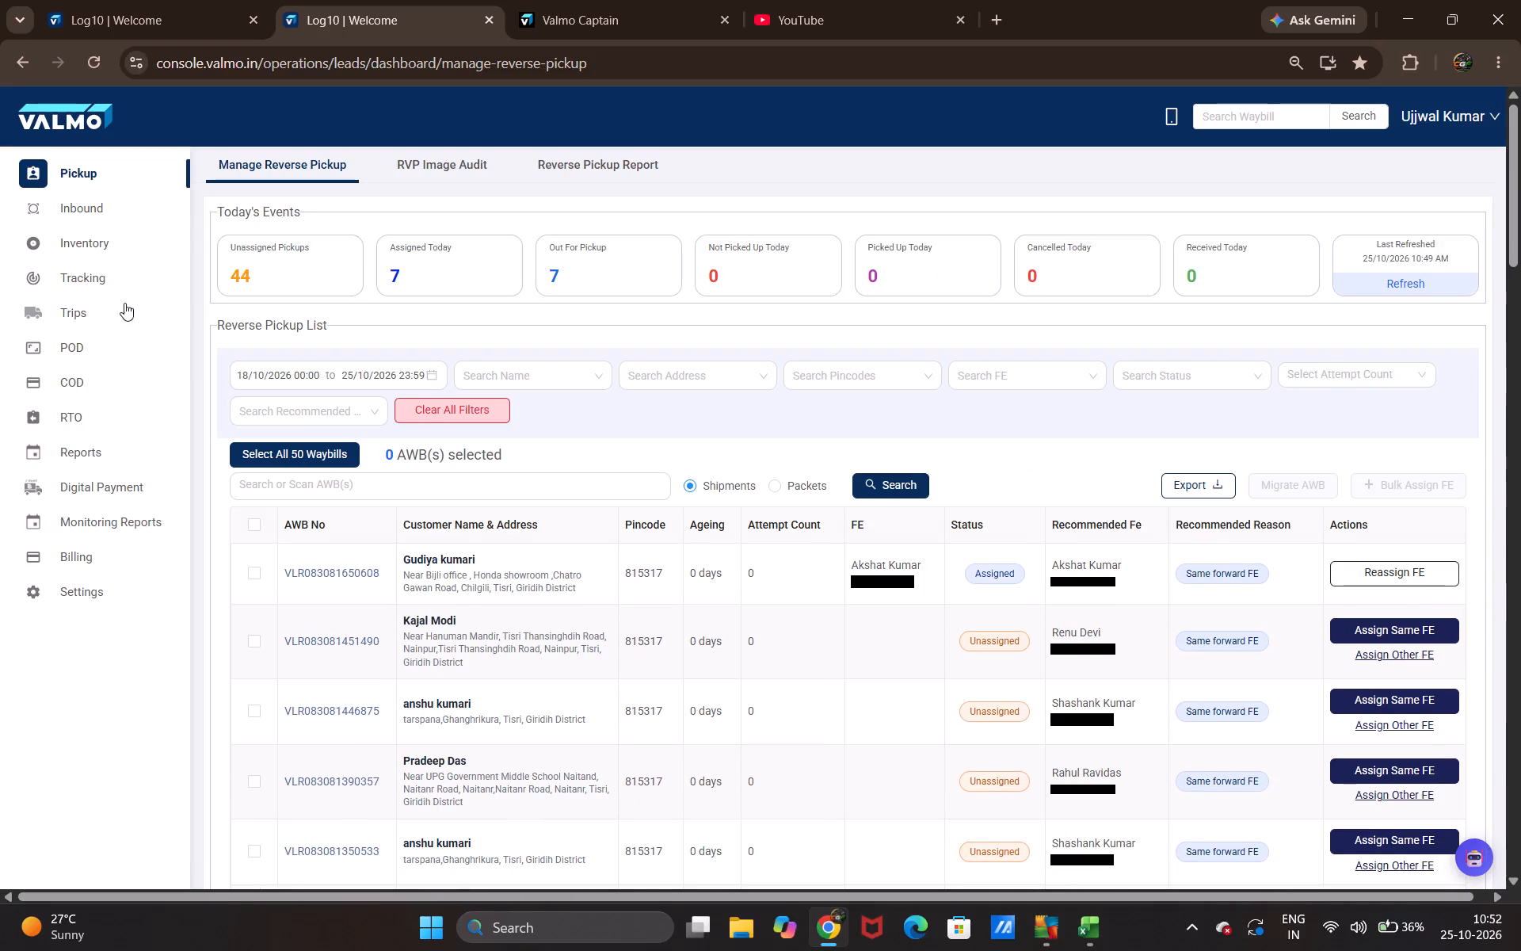
left_click(112, 281)
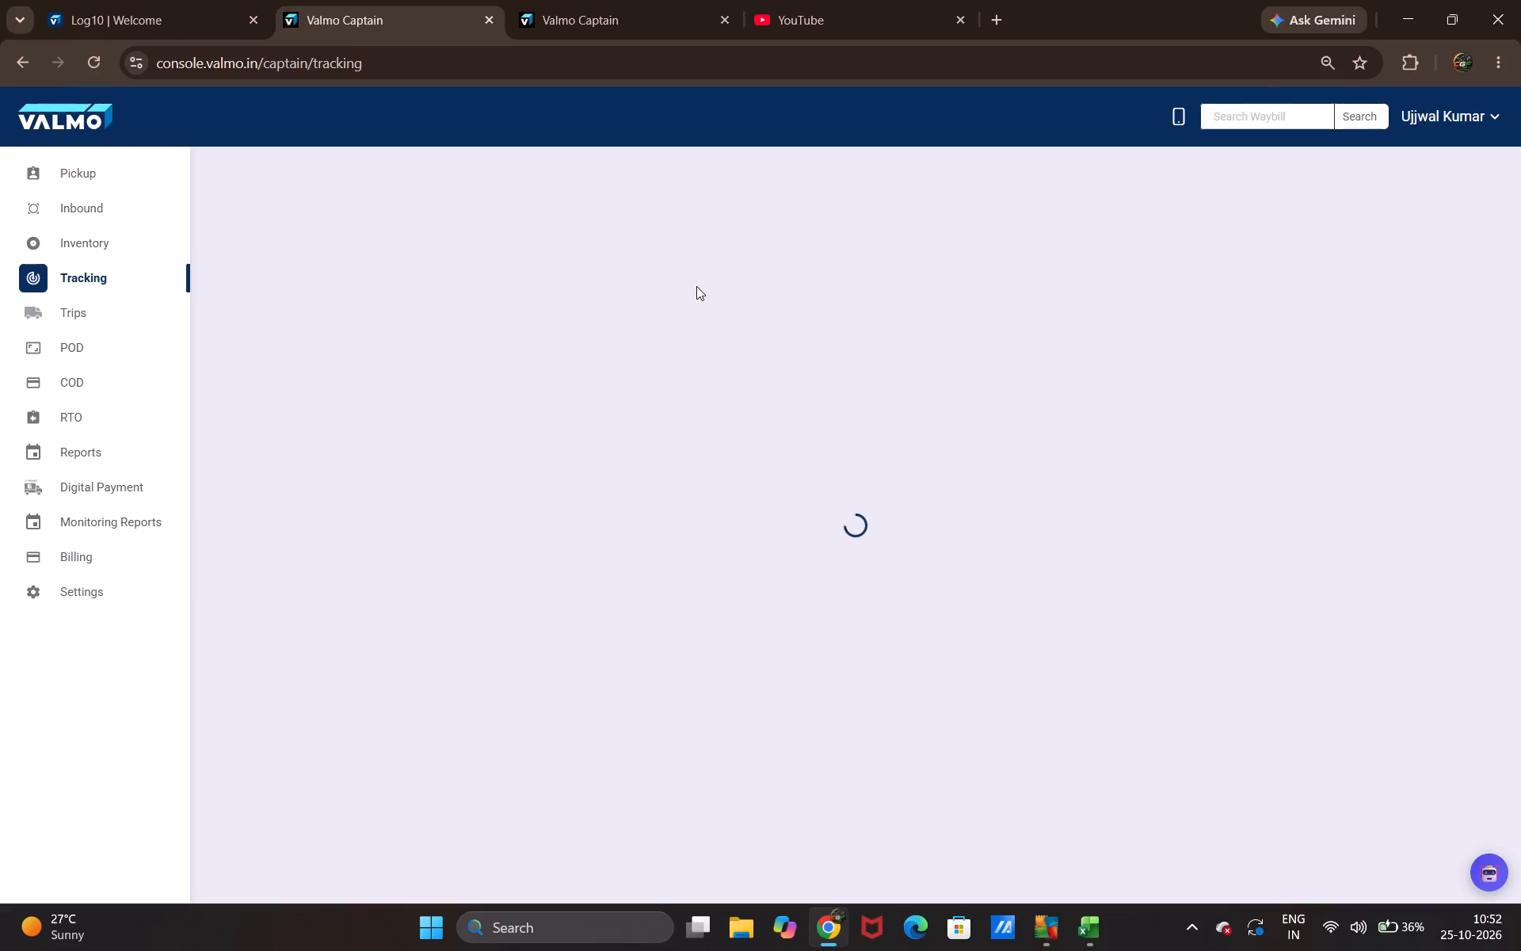
left_click(749, 304)
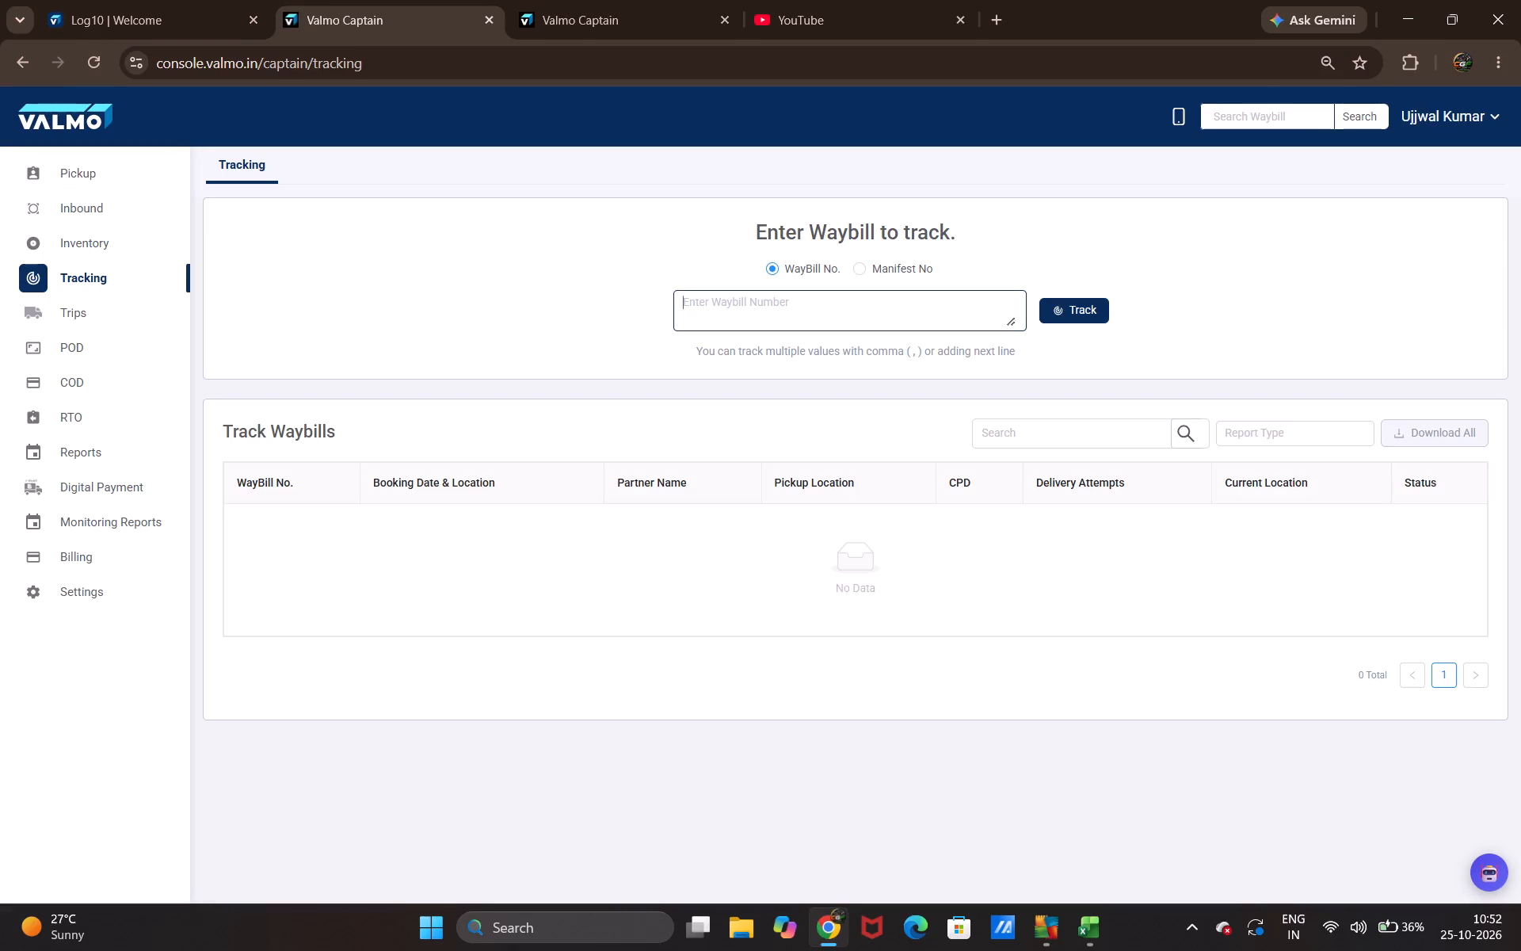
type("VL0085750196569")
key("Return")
right_click_drag(1317, 231, 1332, 223)
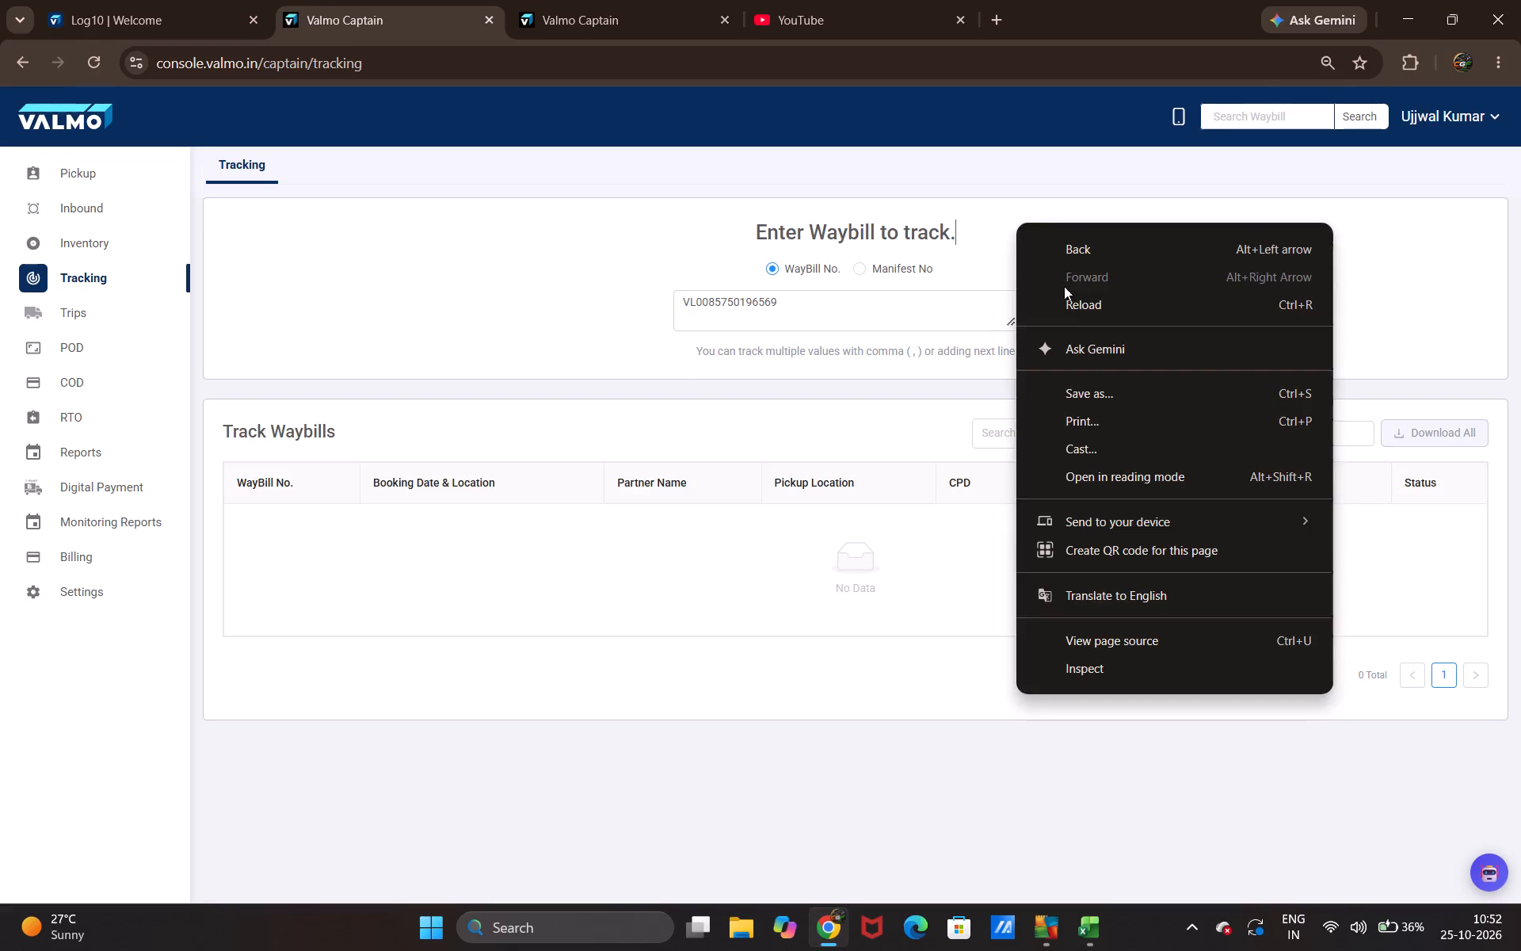
left_click(959, 326)
left_click(1062, 317)
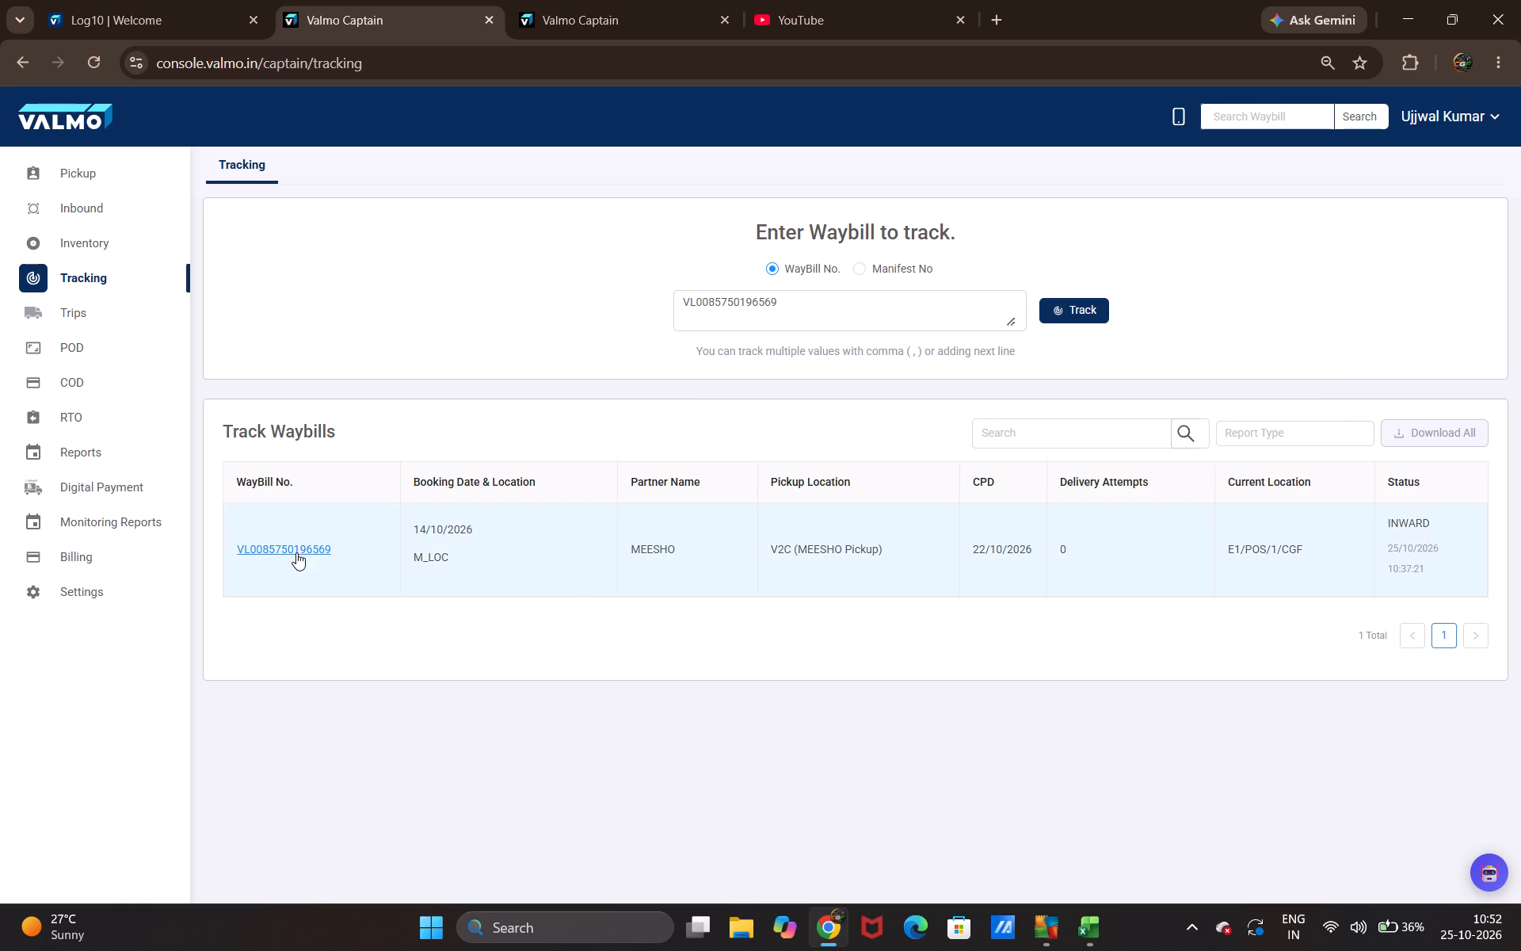
left_click(296, 552)
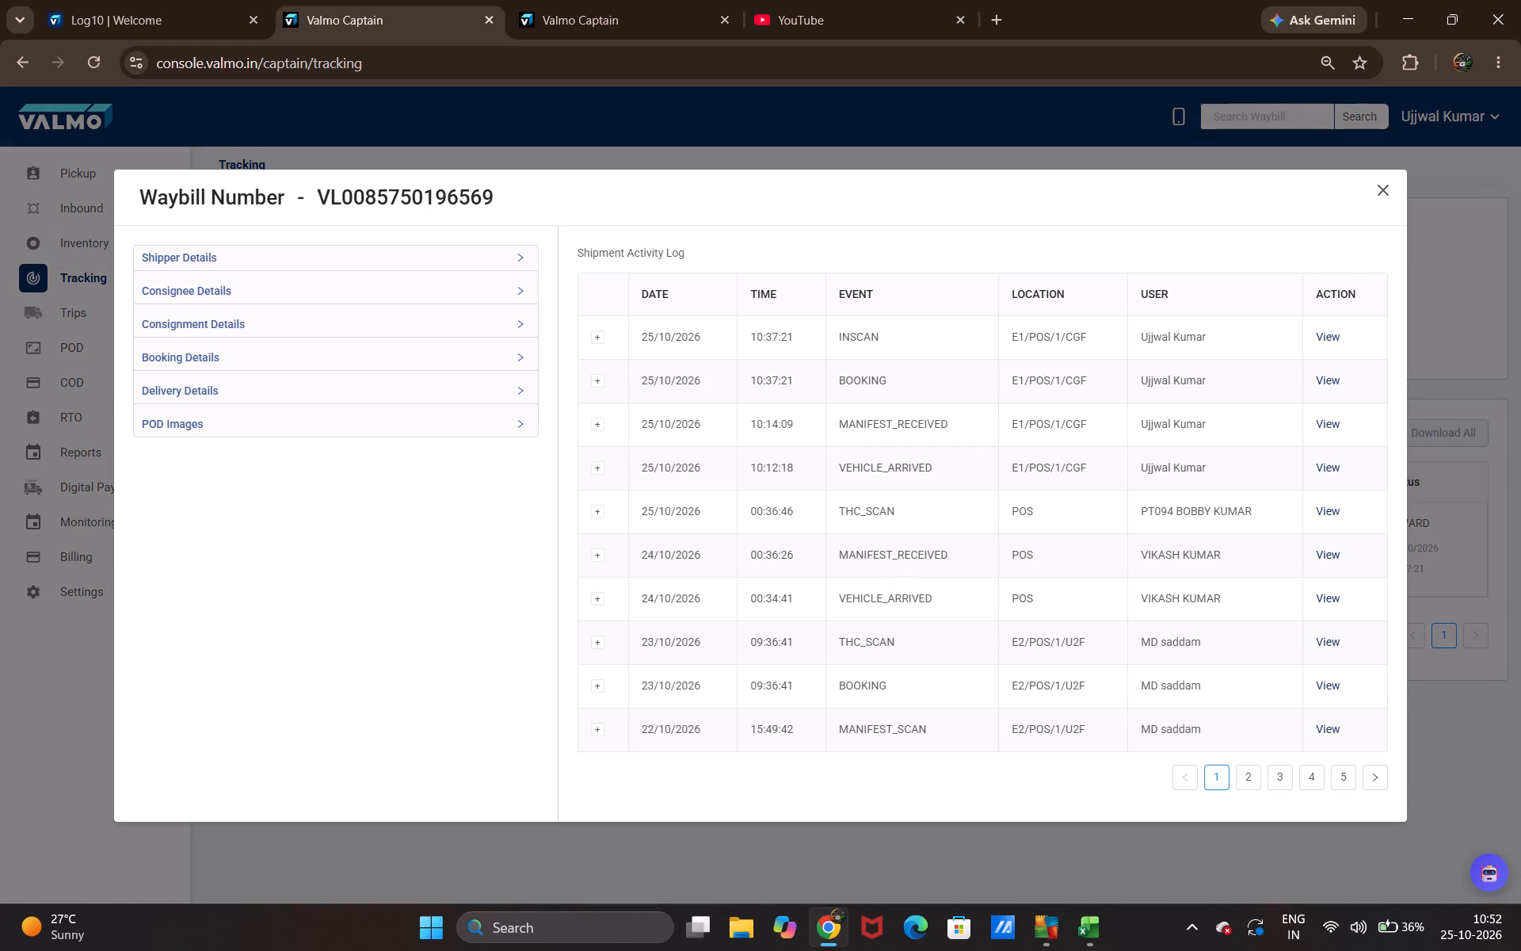
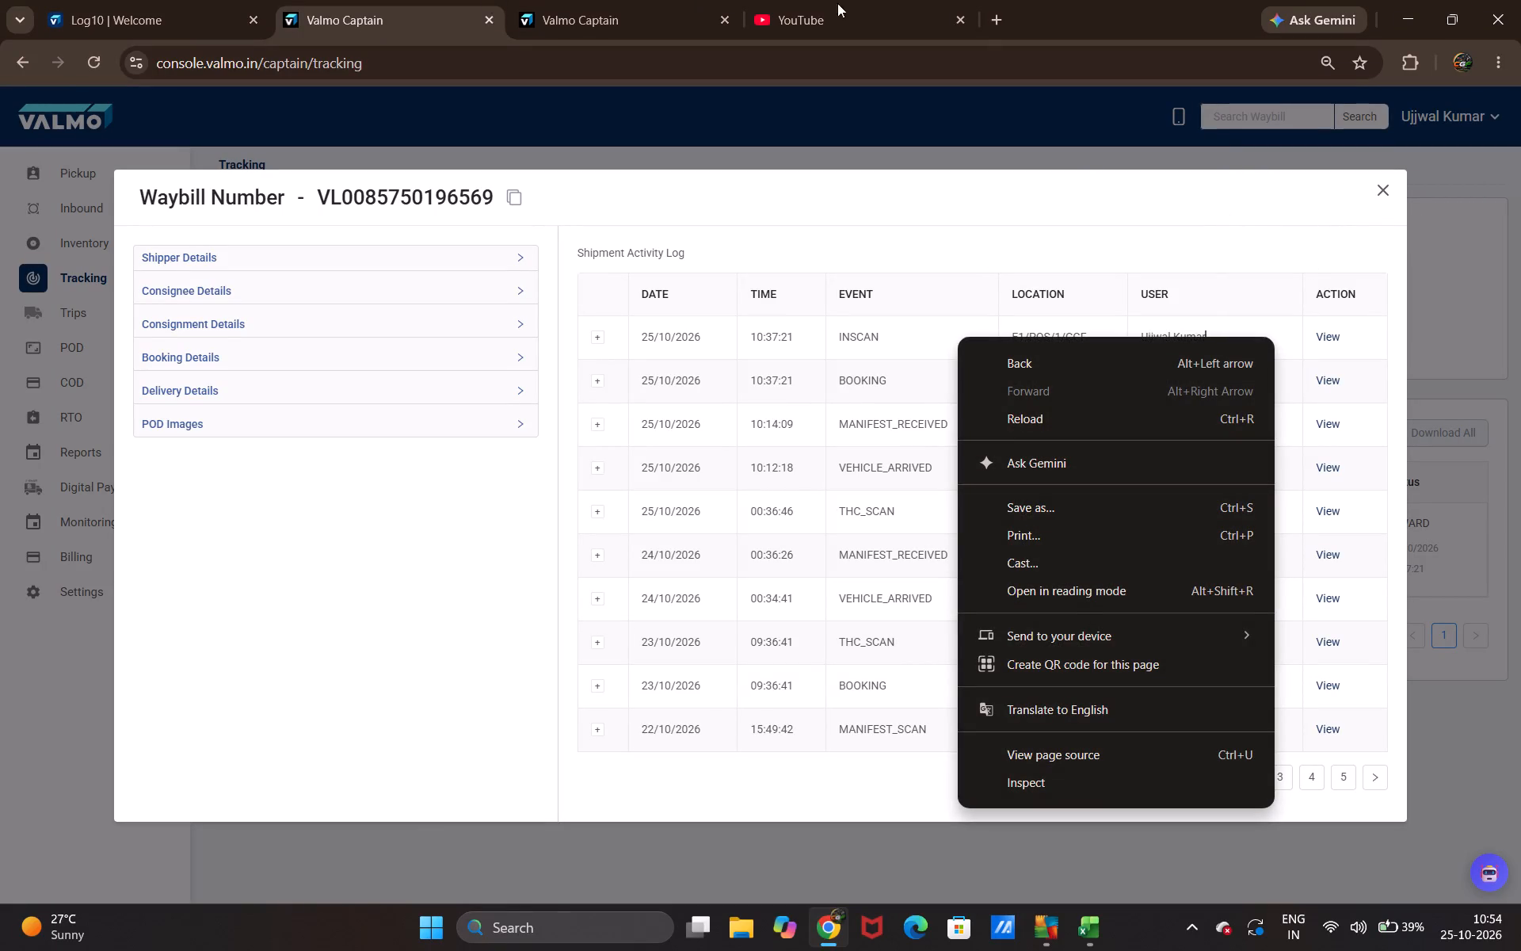
left_click(1388, 191)
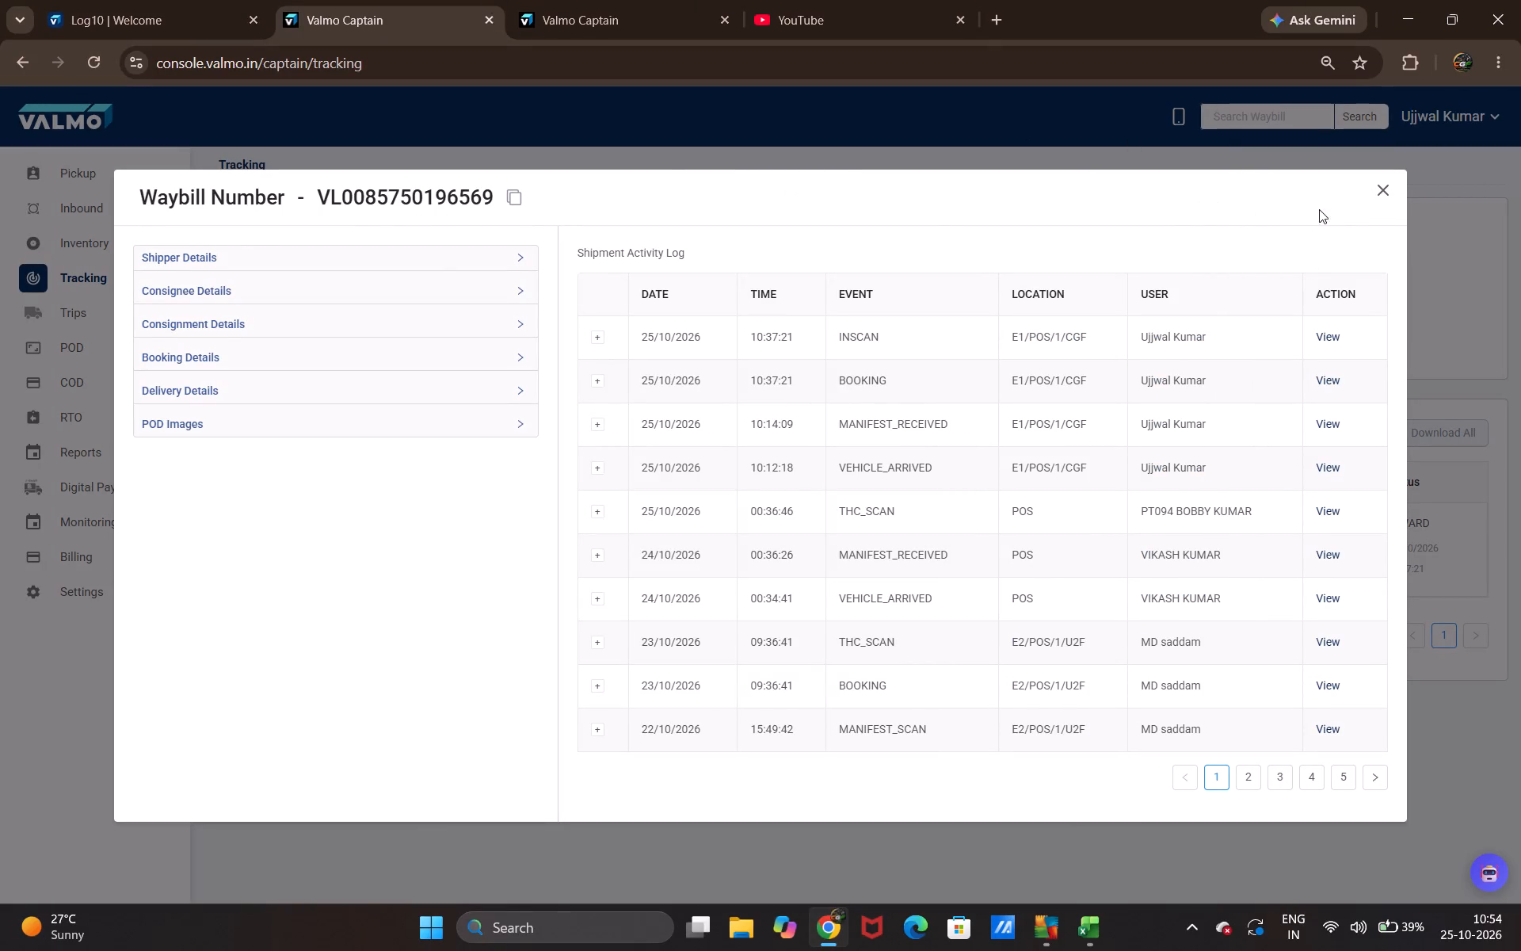
left_click(1377, 190)
double_click(742, 293)
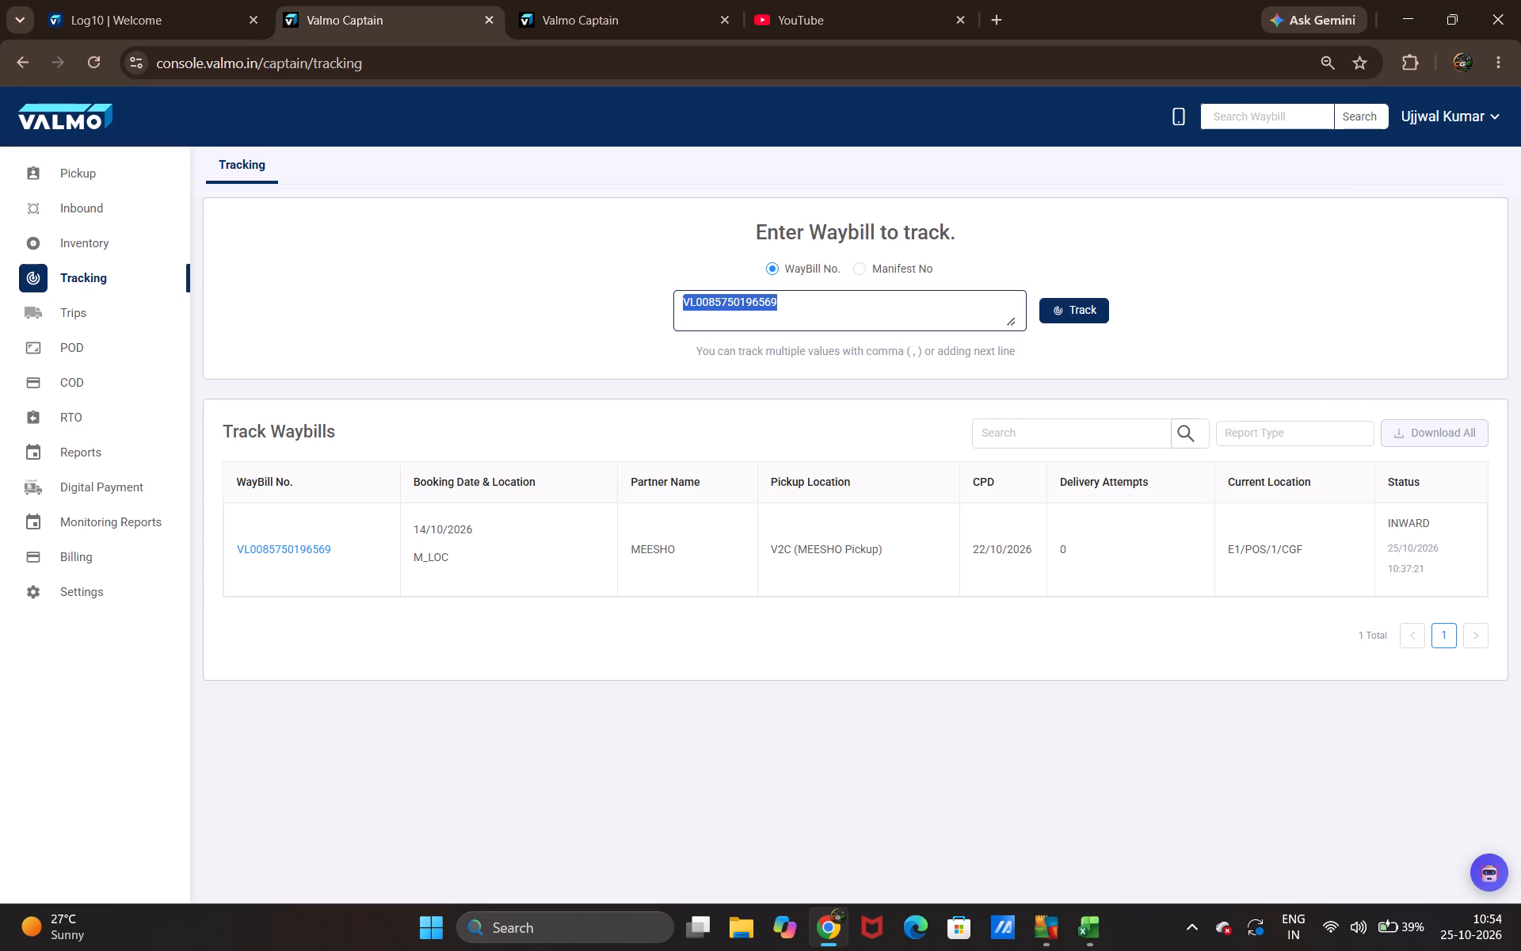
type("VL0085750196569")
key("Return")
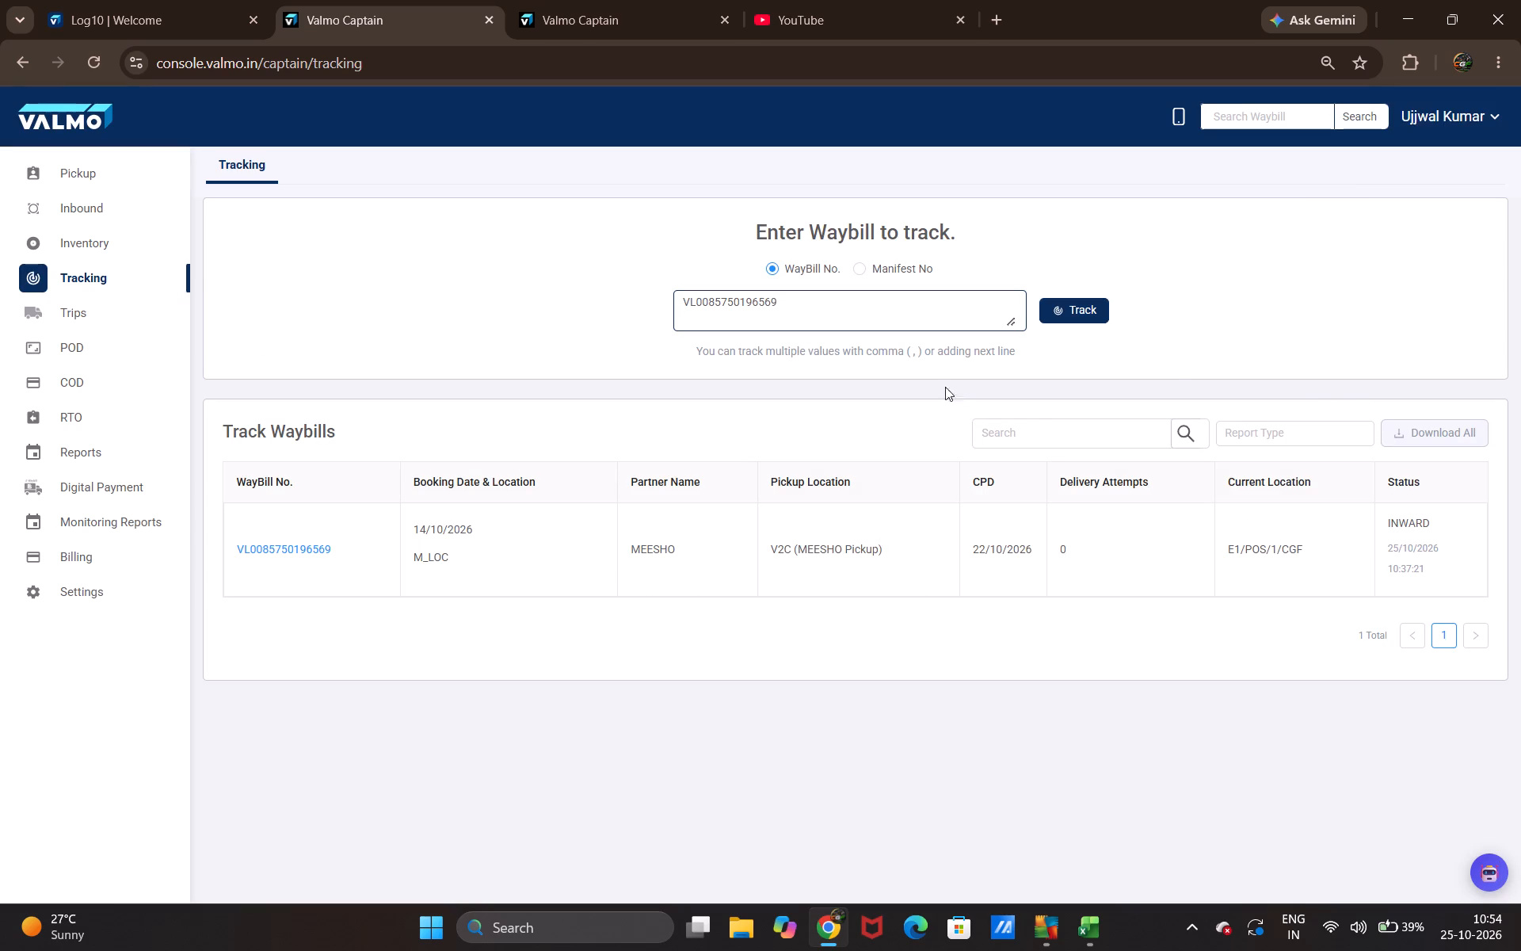
left_click(1091, 306)
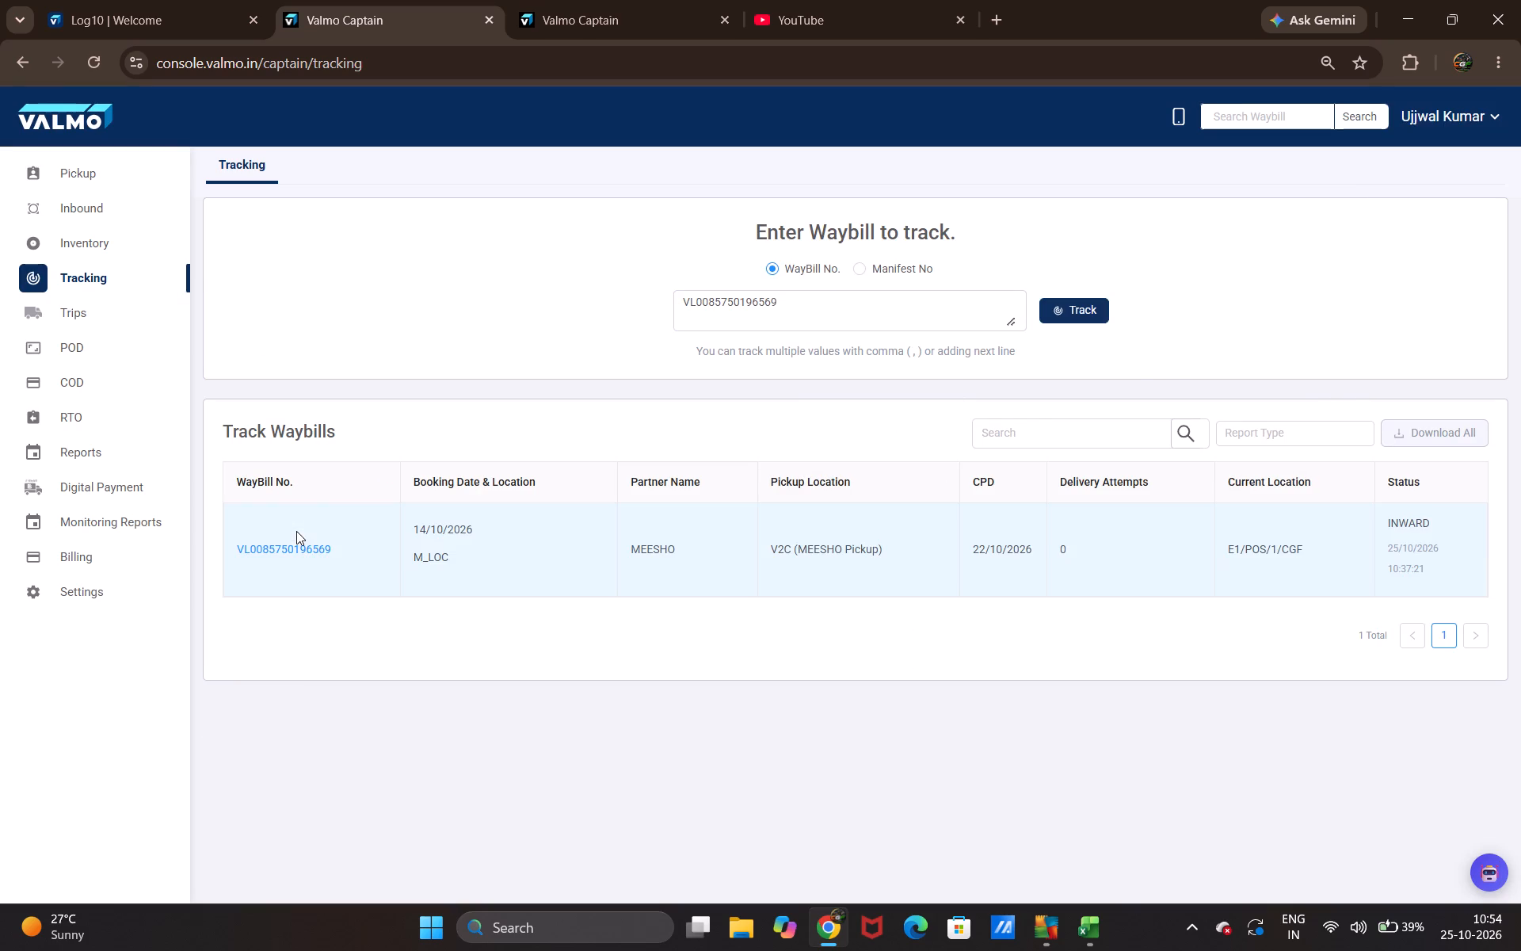
left_click(313, 546)
Expand the waybill's Consignee Details and place a call to the customer's primary number.
left_click(226, 296)
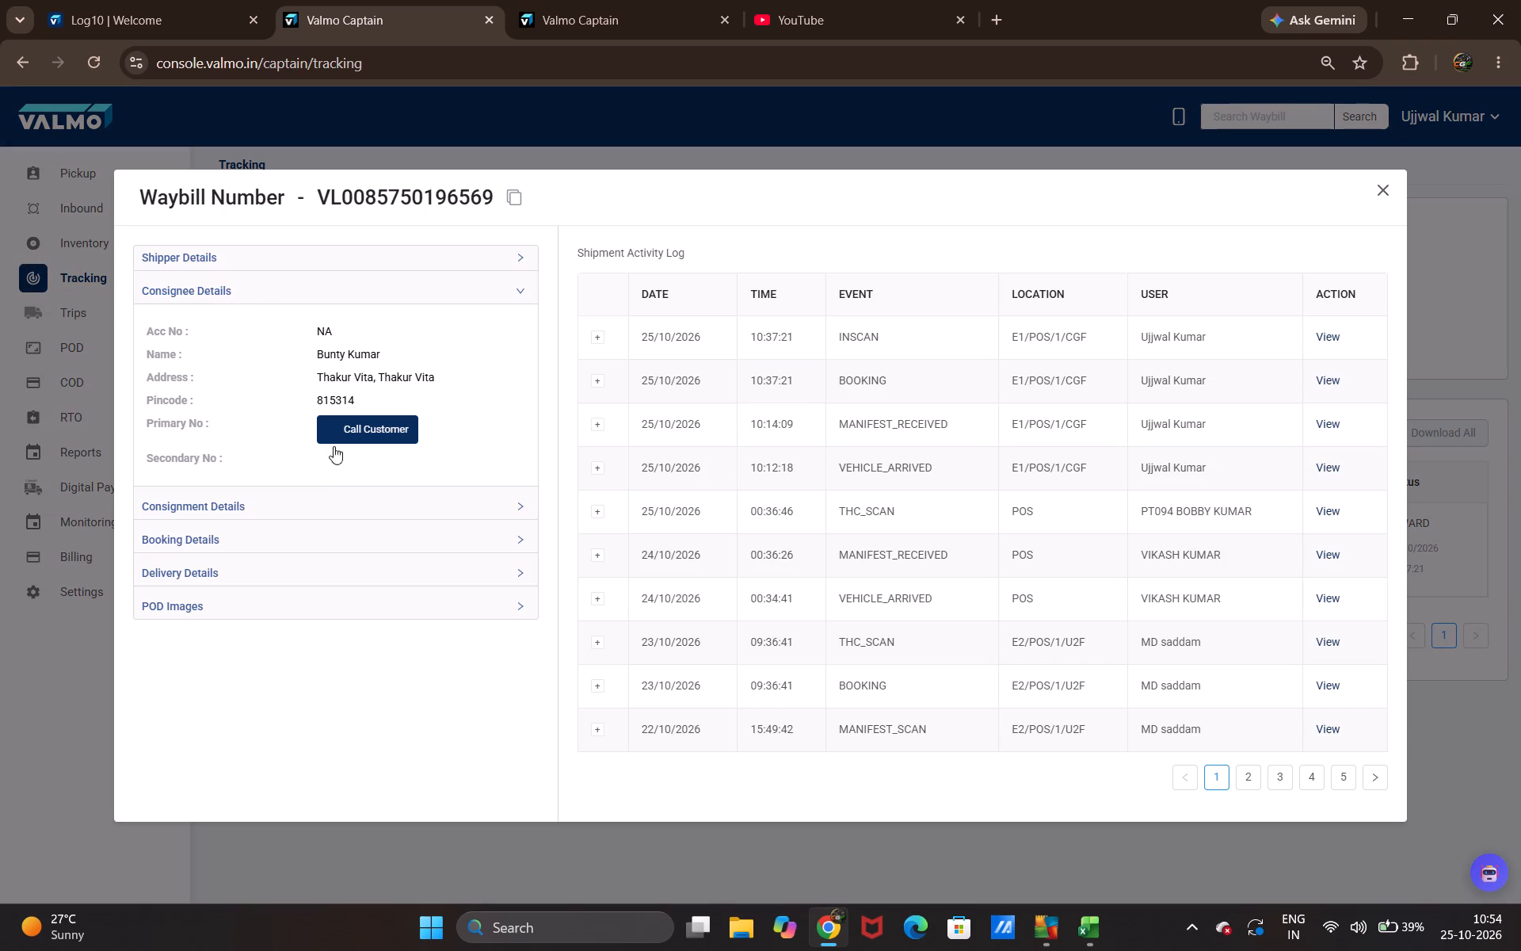
left_click(353, 439)
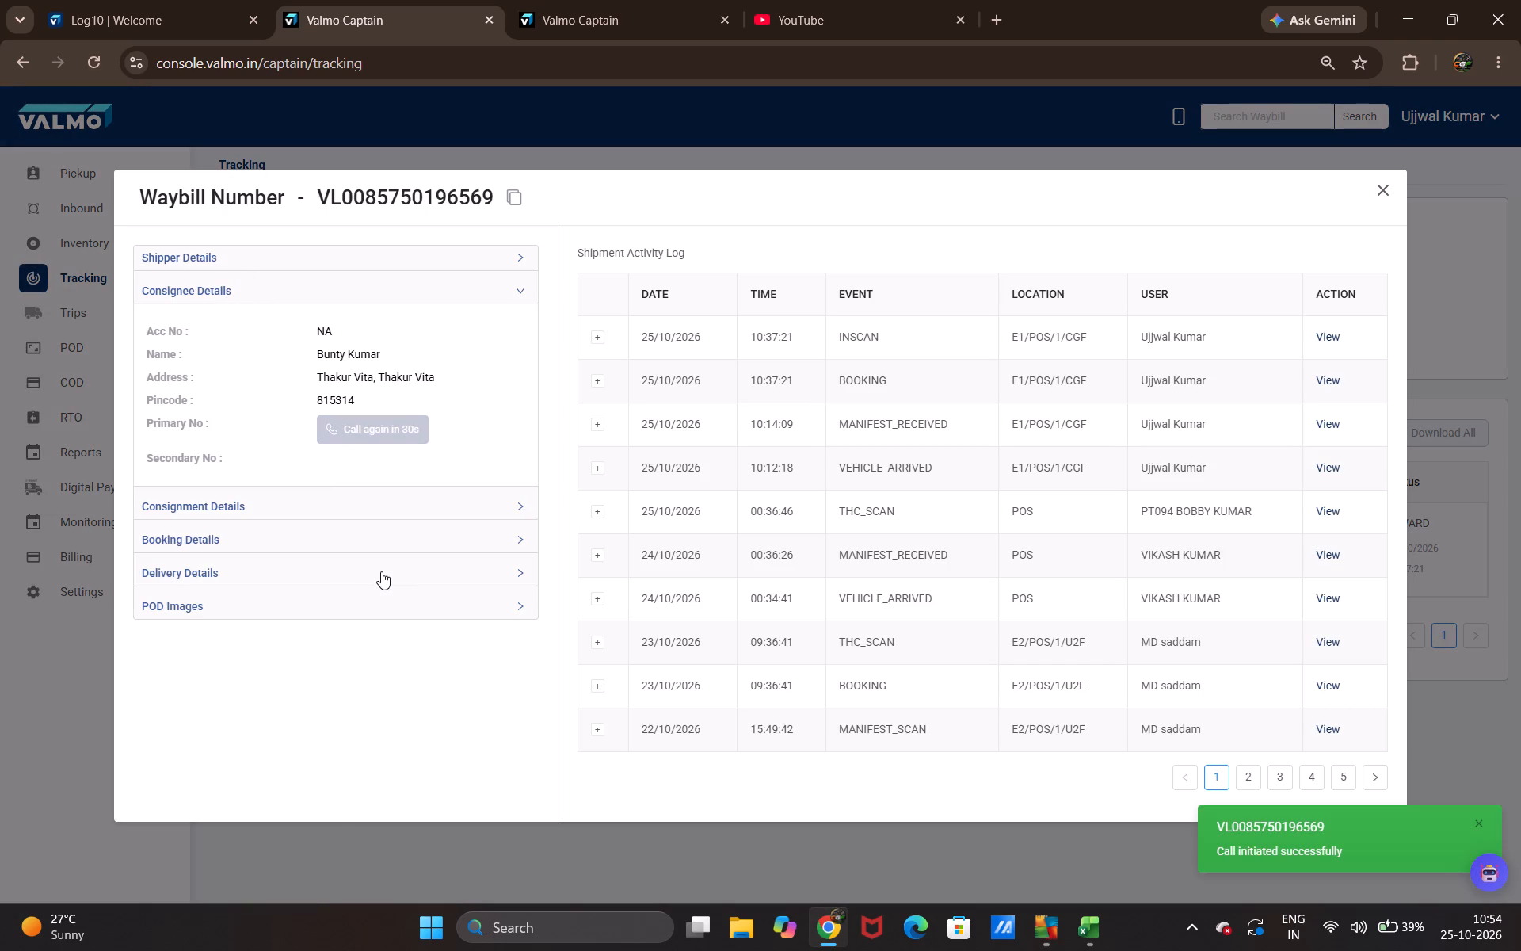
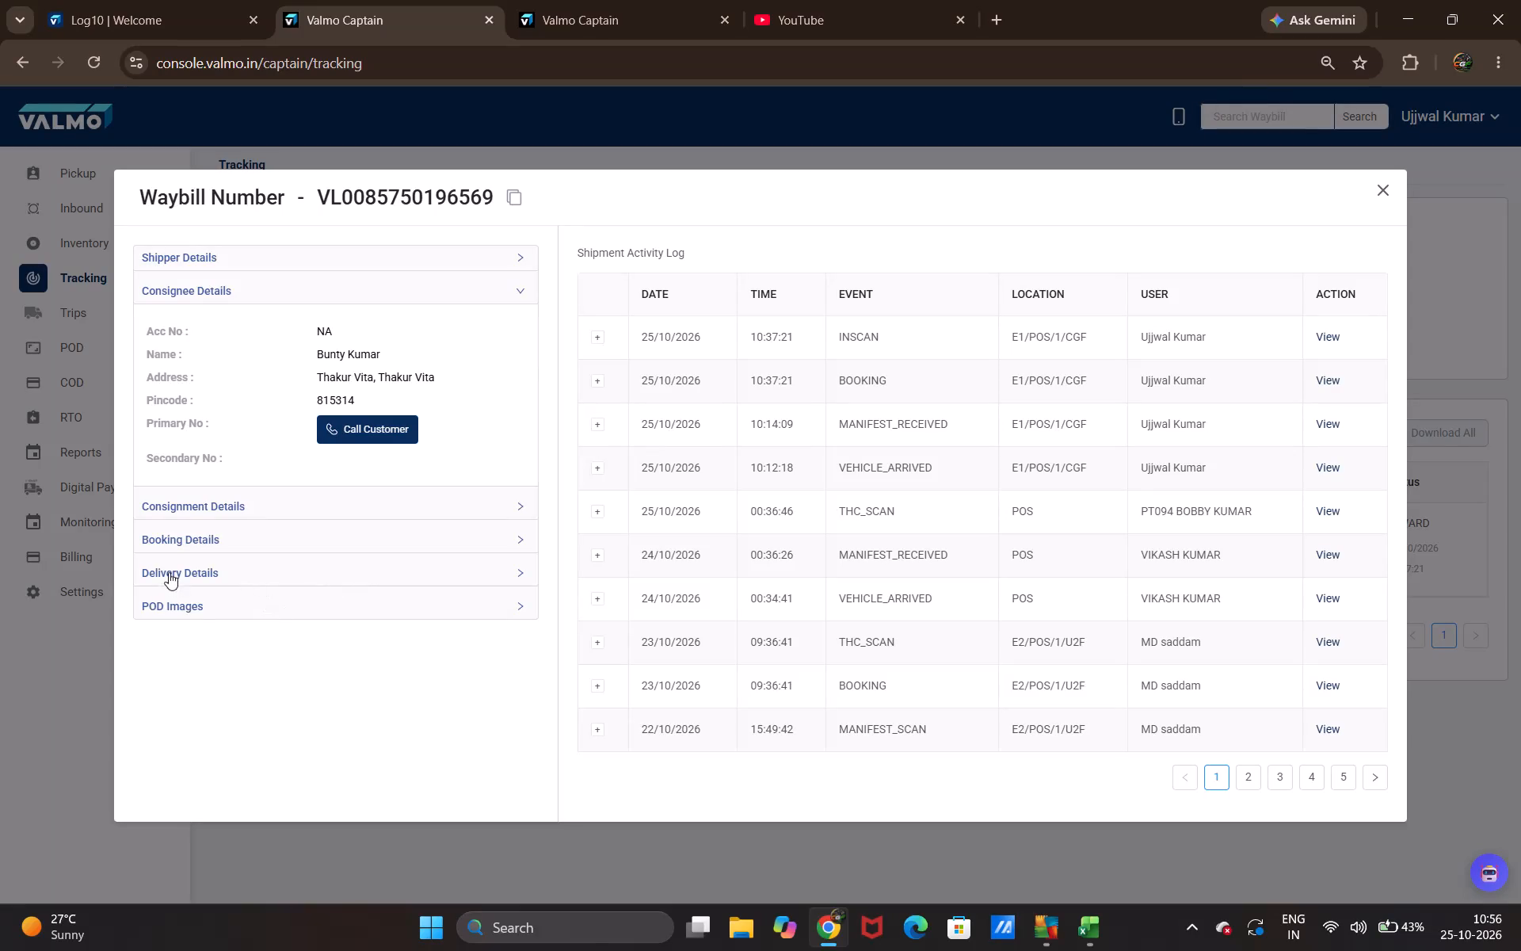
Examine the booking and consignment details of the open waybill, ending with its Booking Details expanded.
left_click(212, 536)
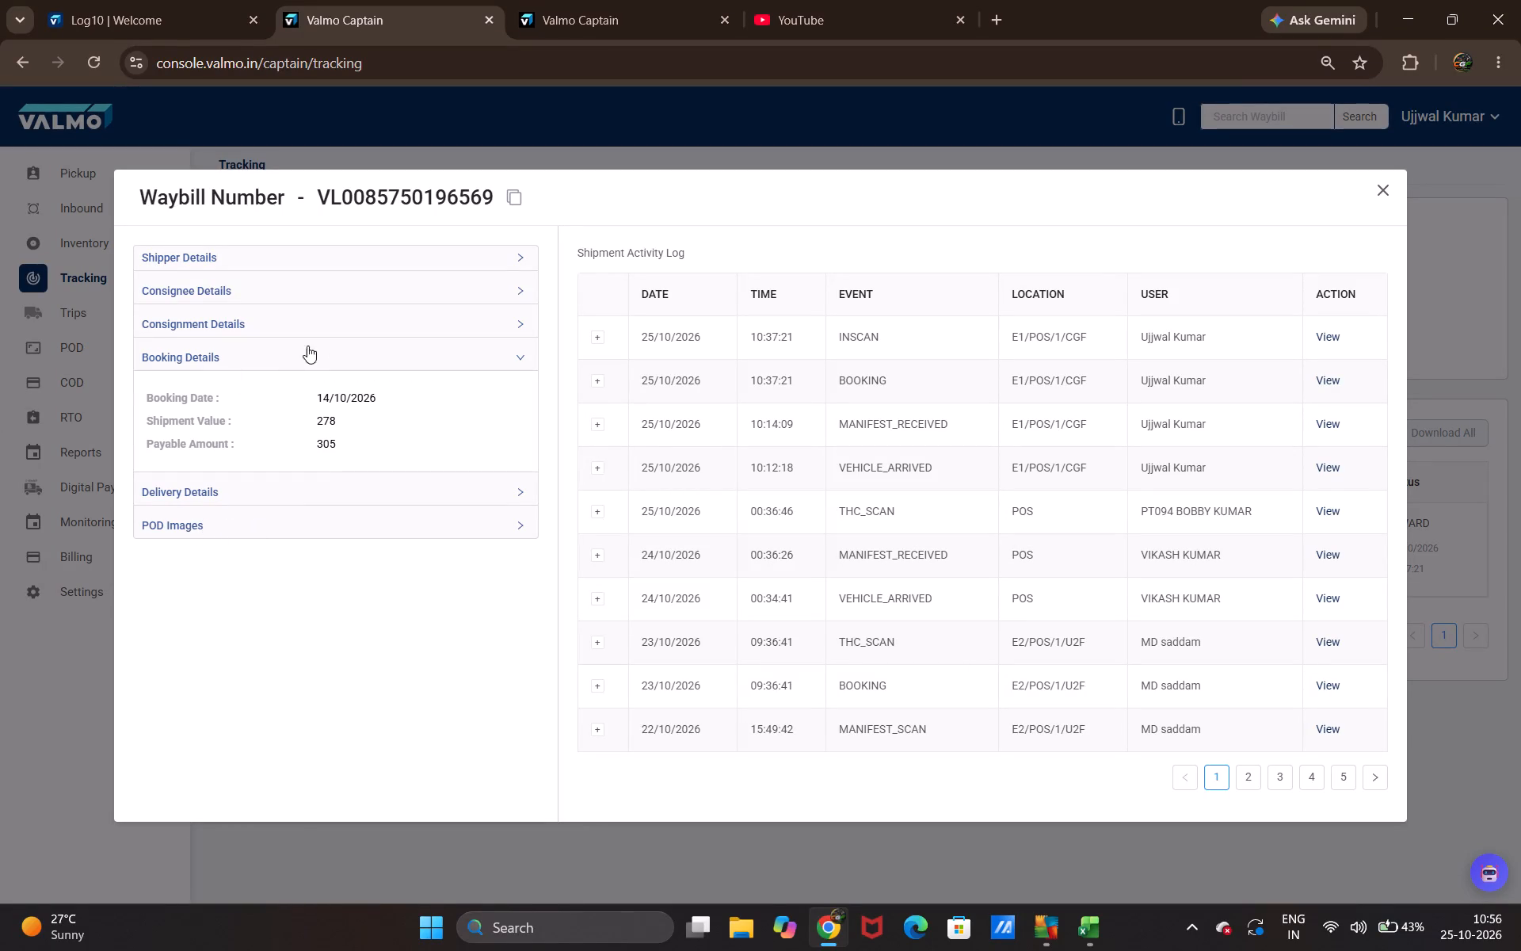
left_click(204, 358)
left_click(228, 368)
left_click(214, 320)
left_click(220, 320)
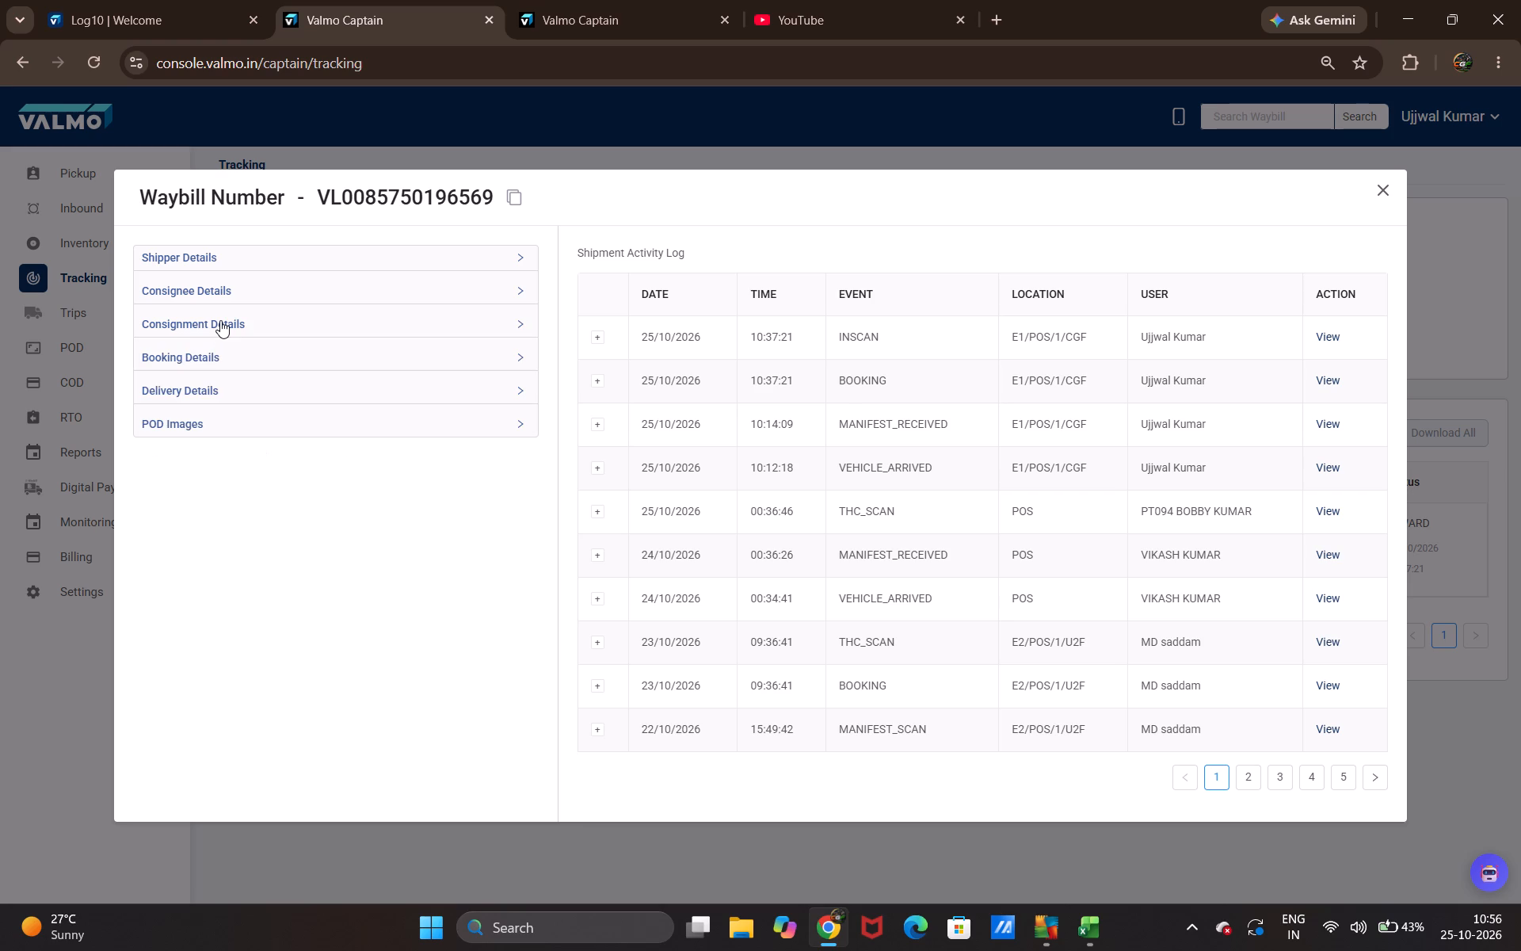
left_click(193, 353)
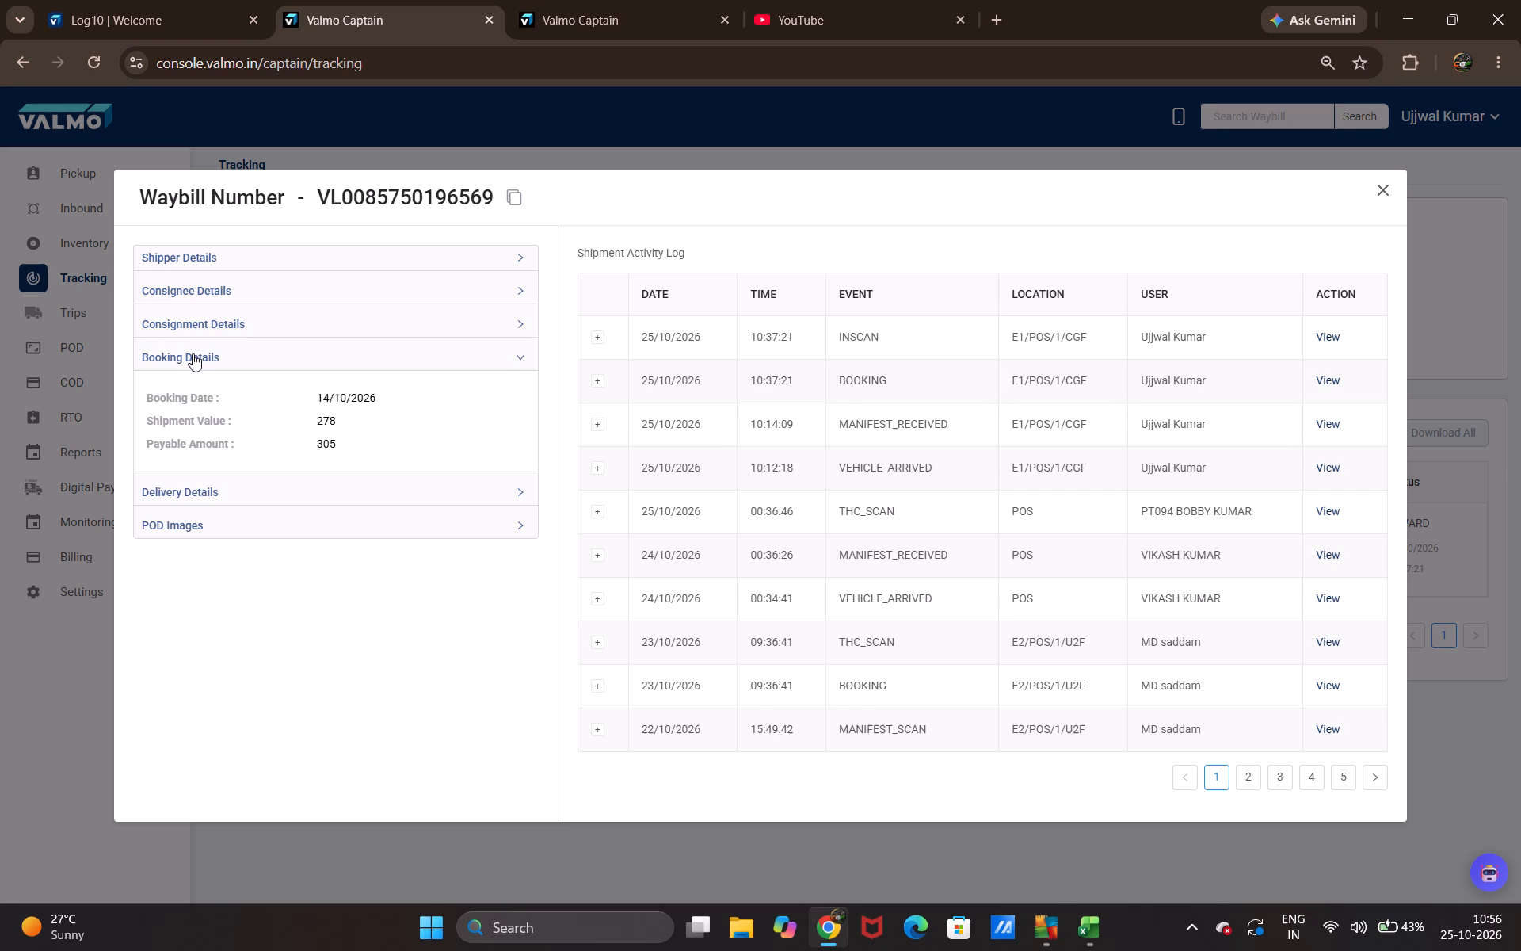
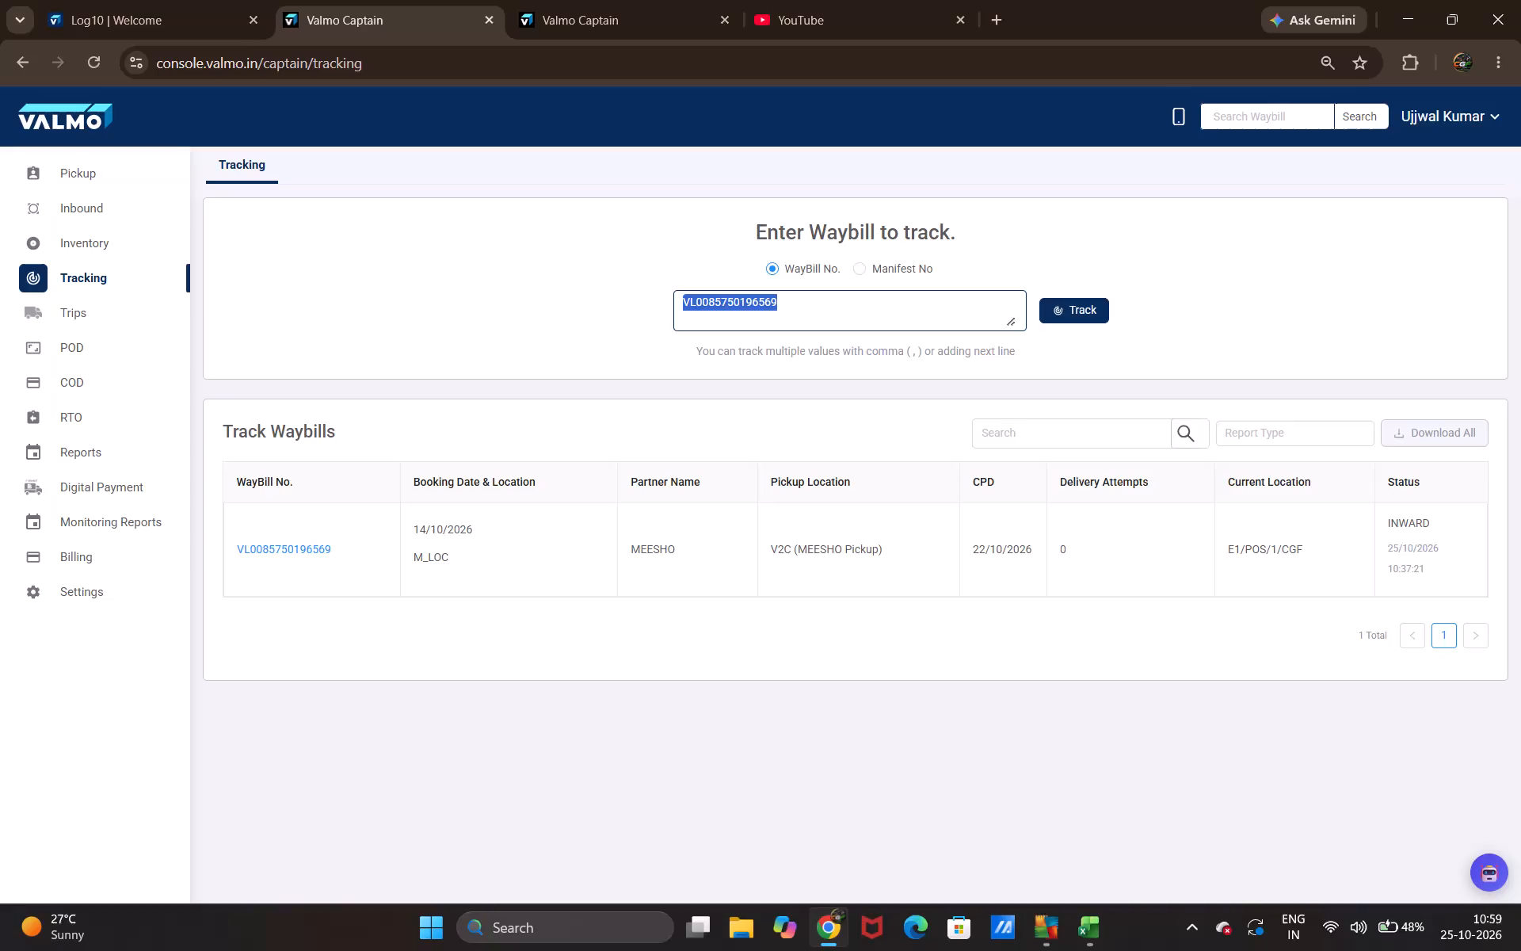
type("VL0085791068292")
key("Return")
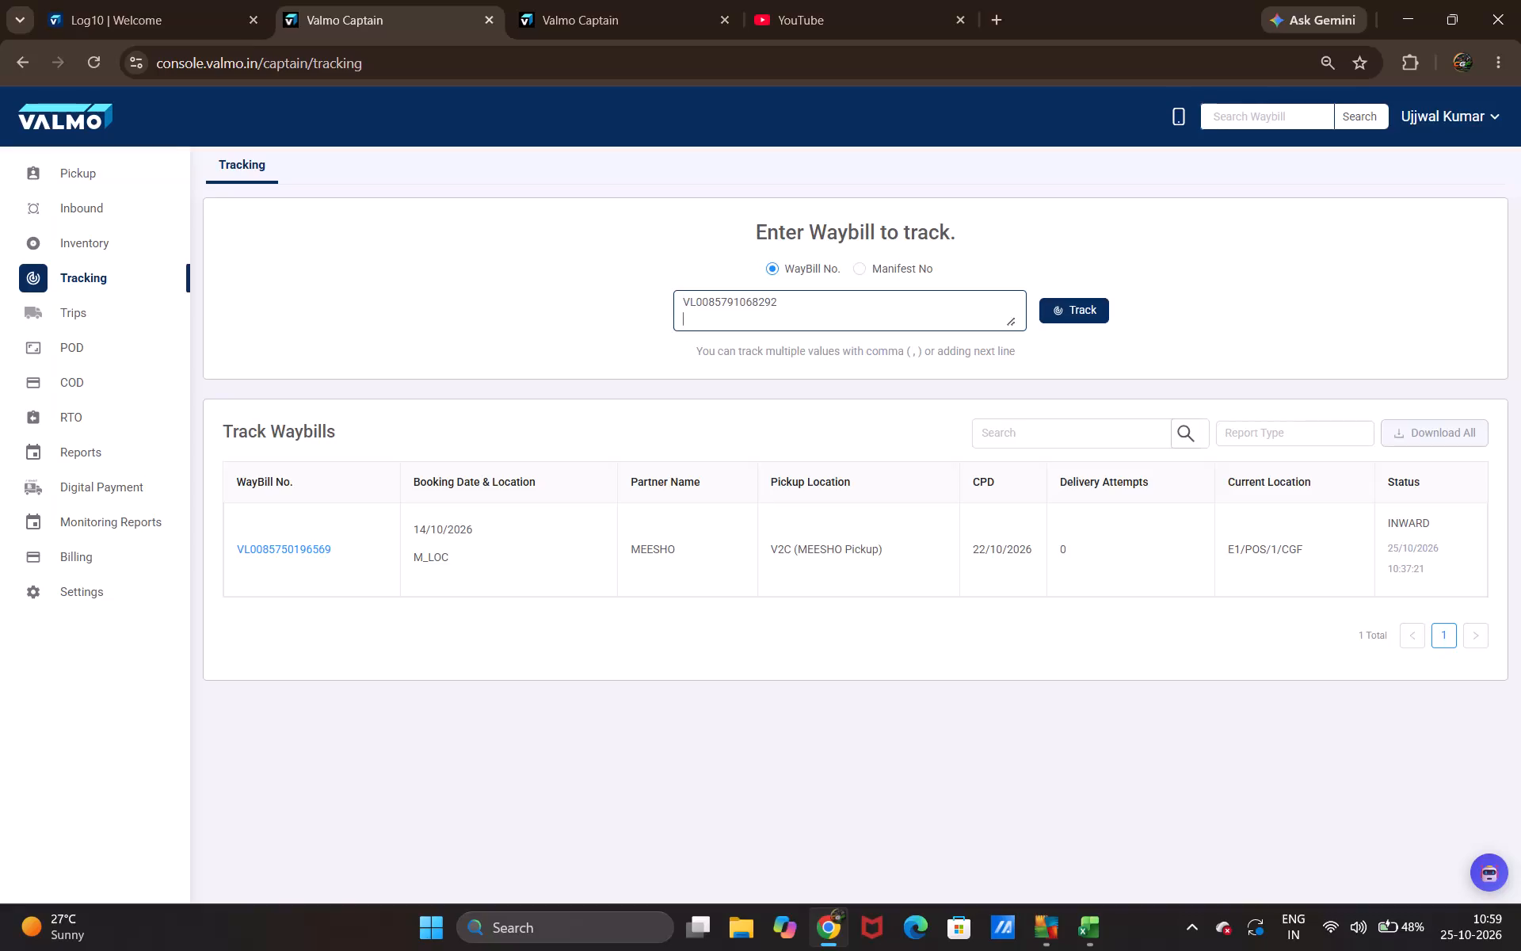
left_click(1066, 306)
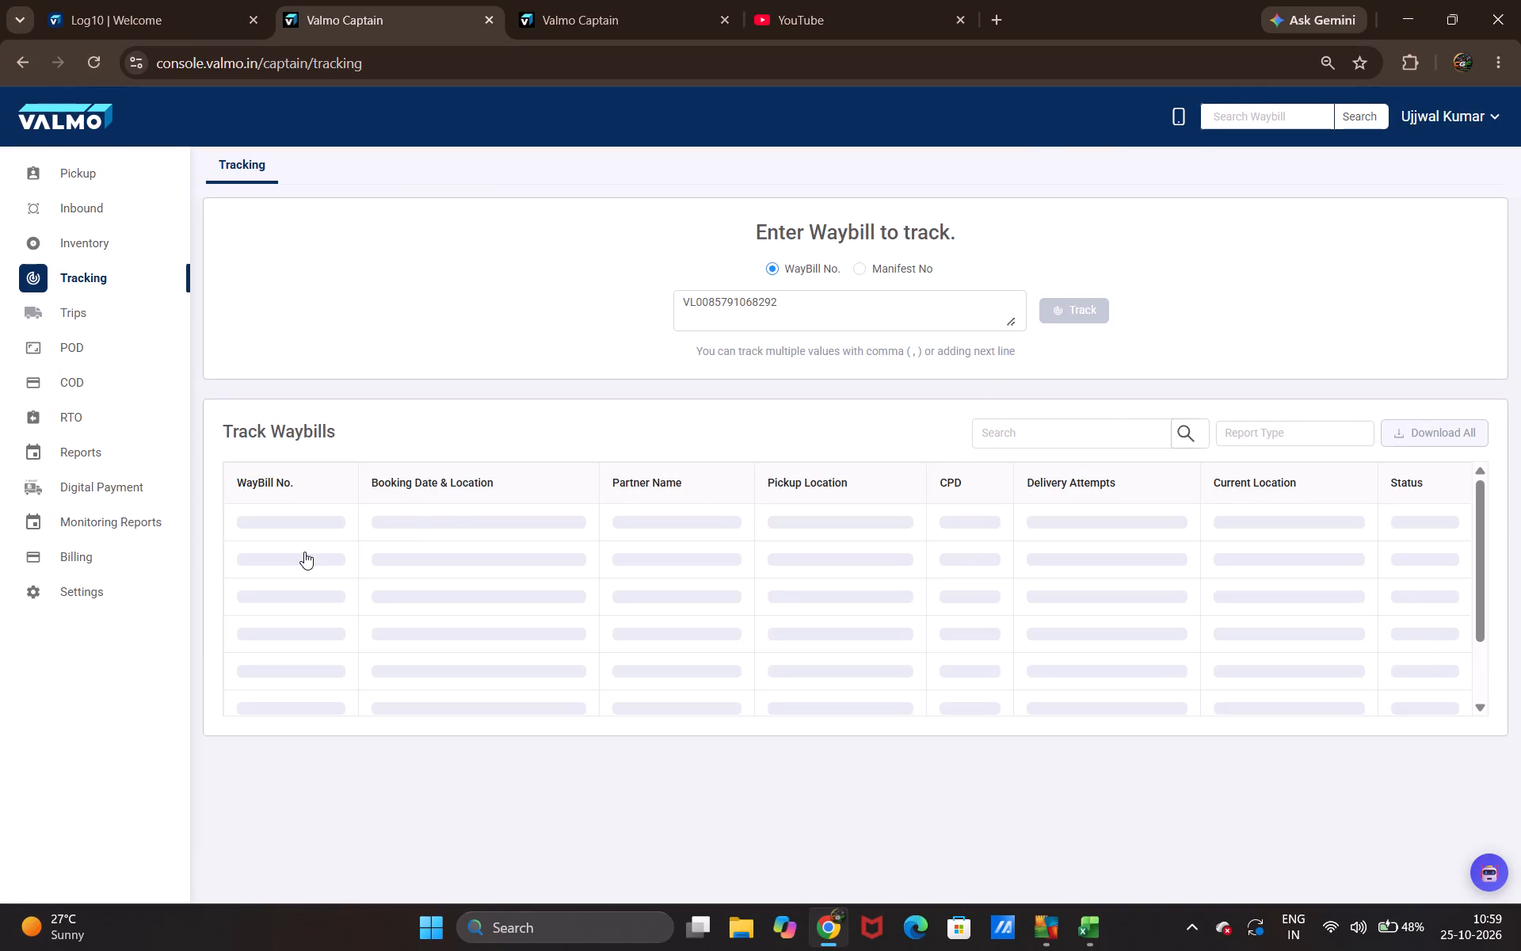
left_click(299, 552)
left_click(196, 292)
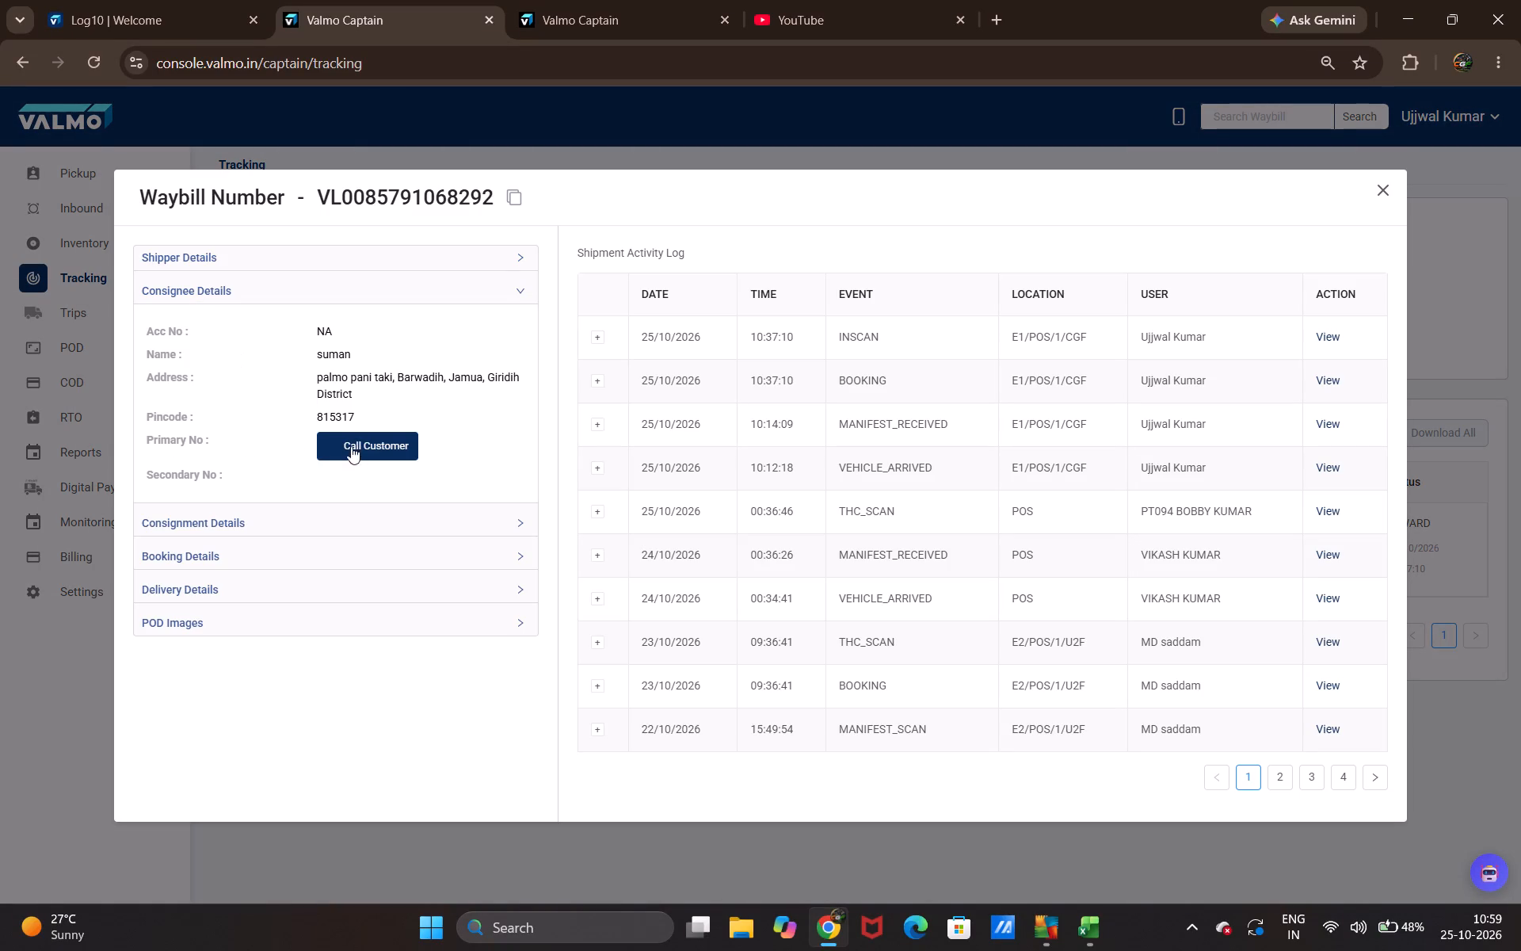
left_click(343, 449)
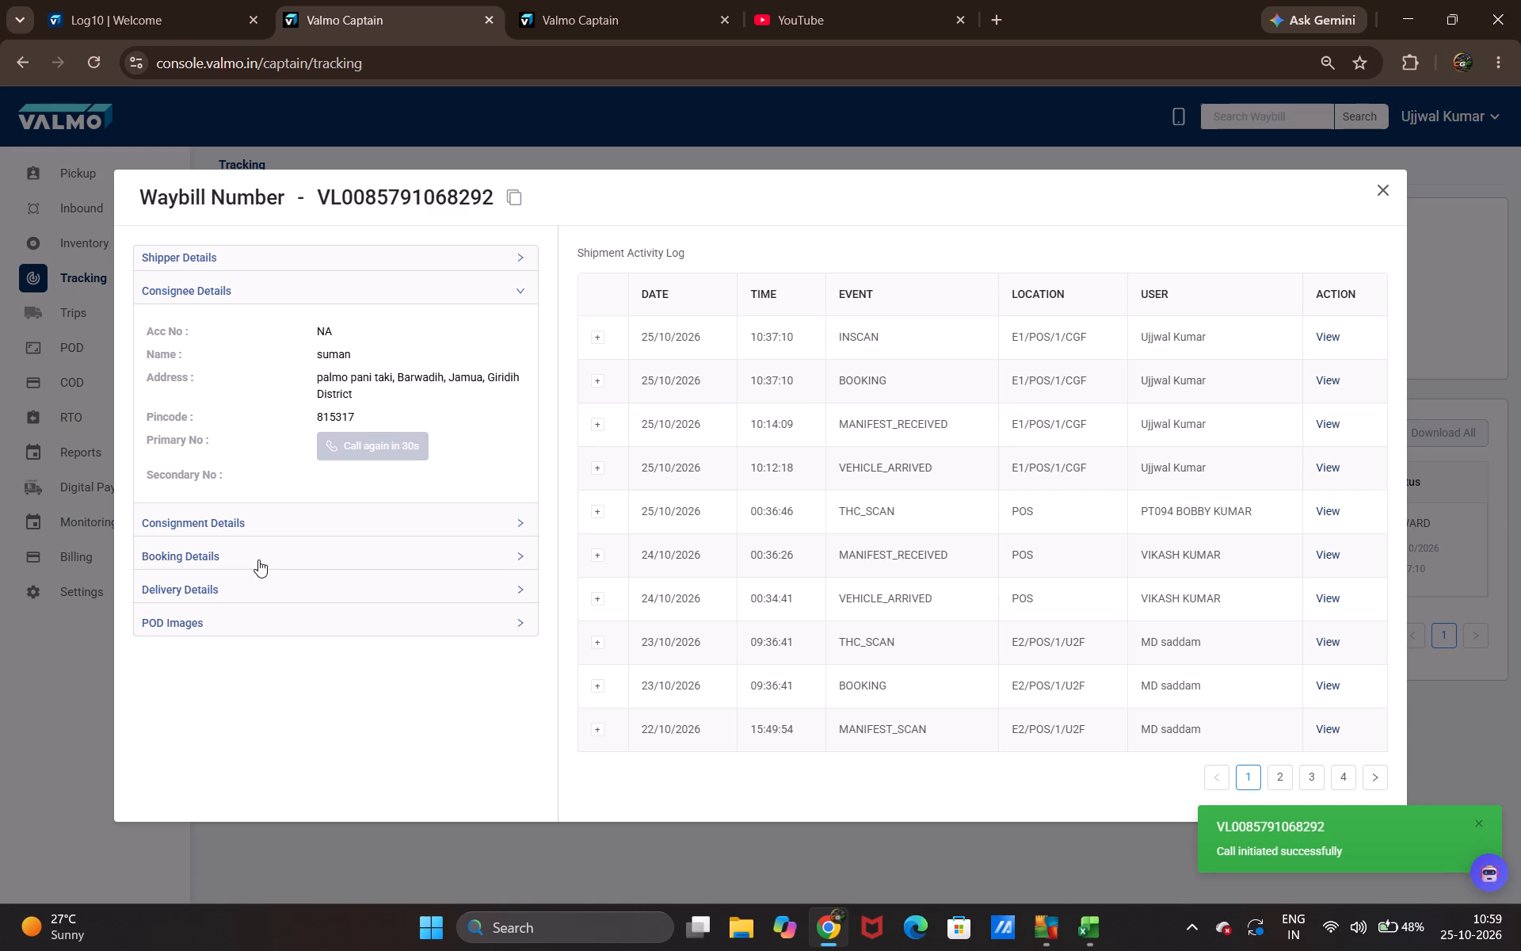